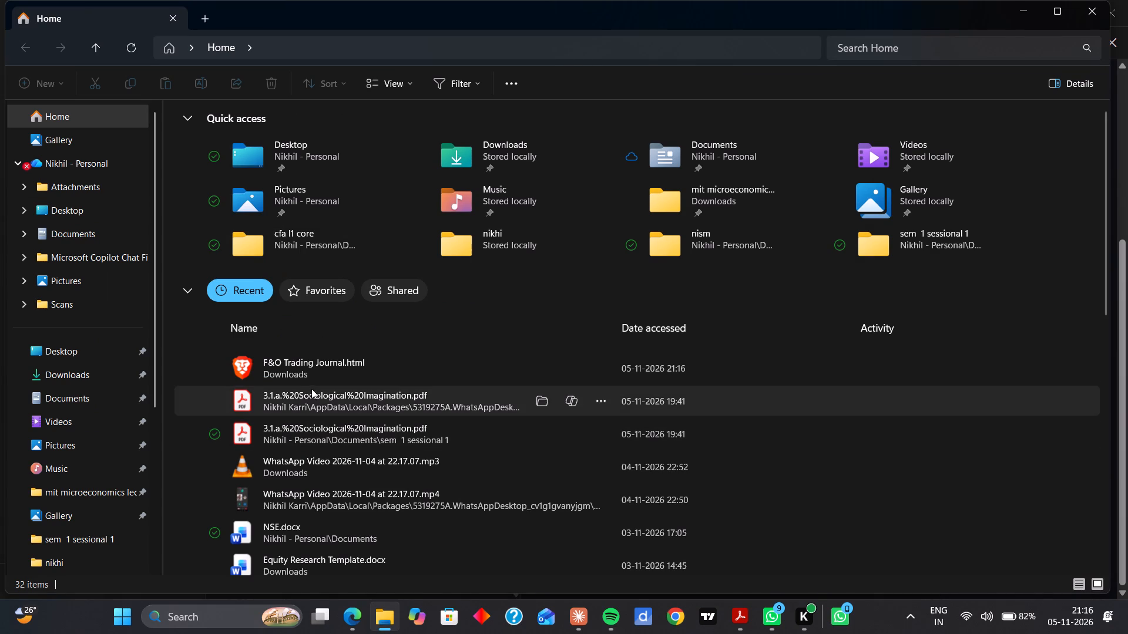
double_click(325, 374)
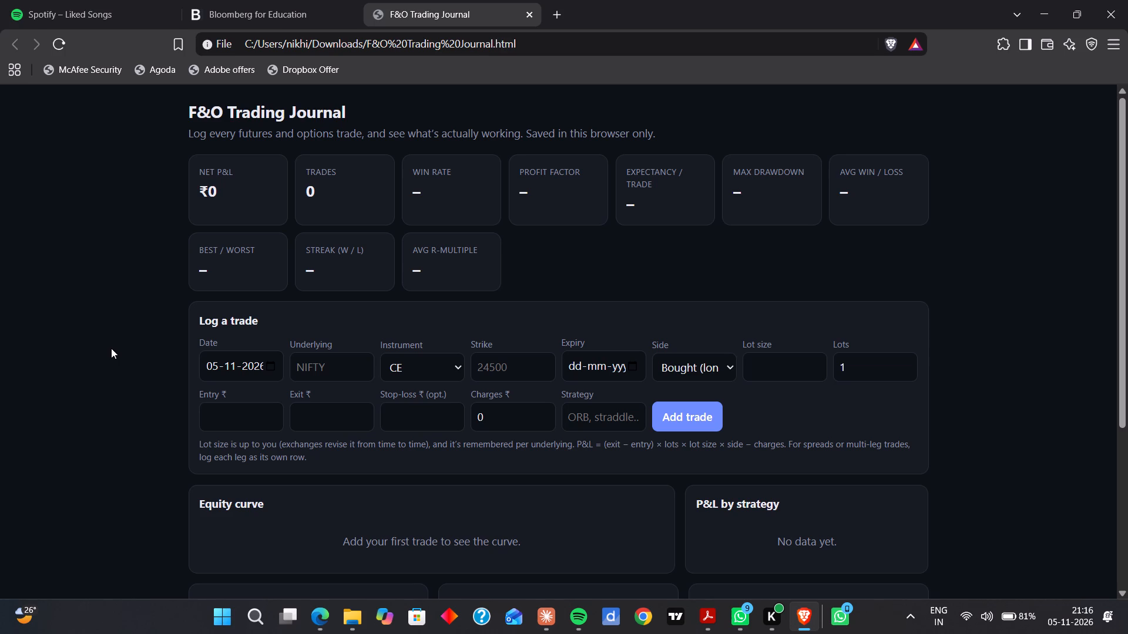
Examine the exported journal's trade entry form, including the choices offered for Side and Instrument.
left_click(308, 363)
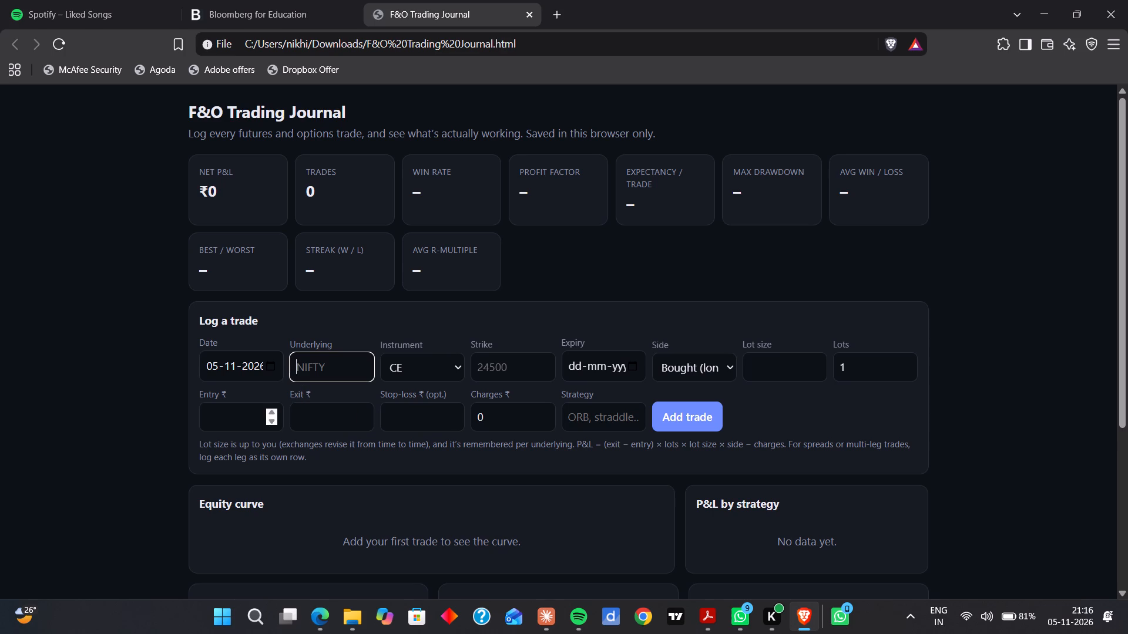
scroll(400, 434, "down", 3)
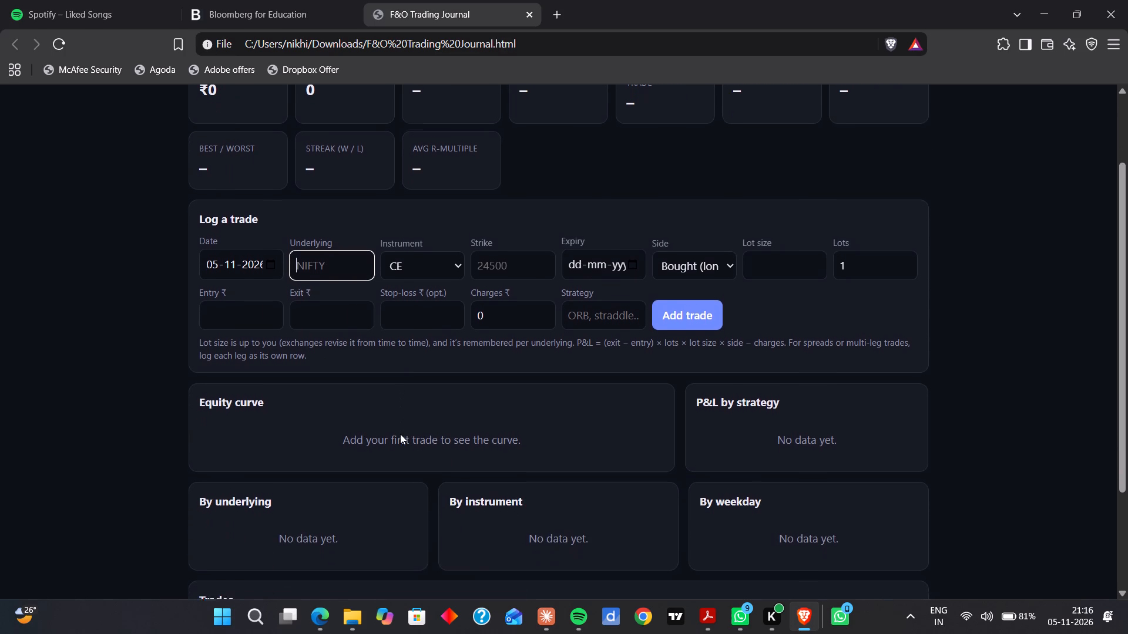
left_click(703, 259)
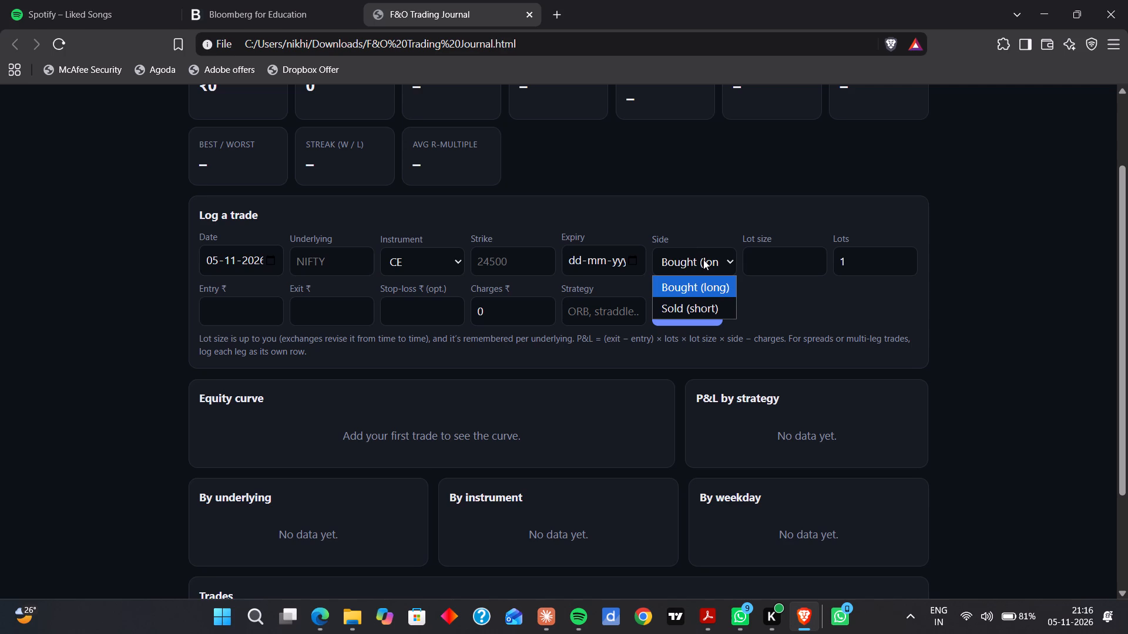
left_click(703, 259)
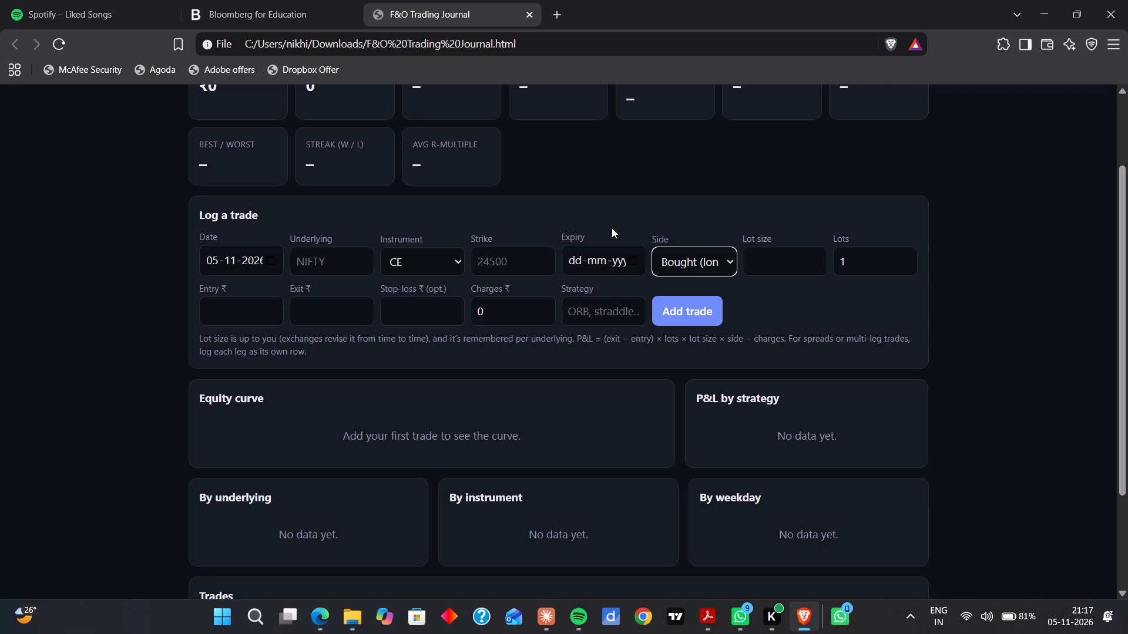
left_click(588, 219)
left_click(429, 266)
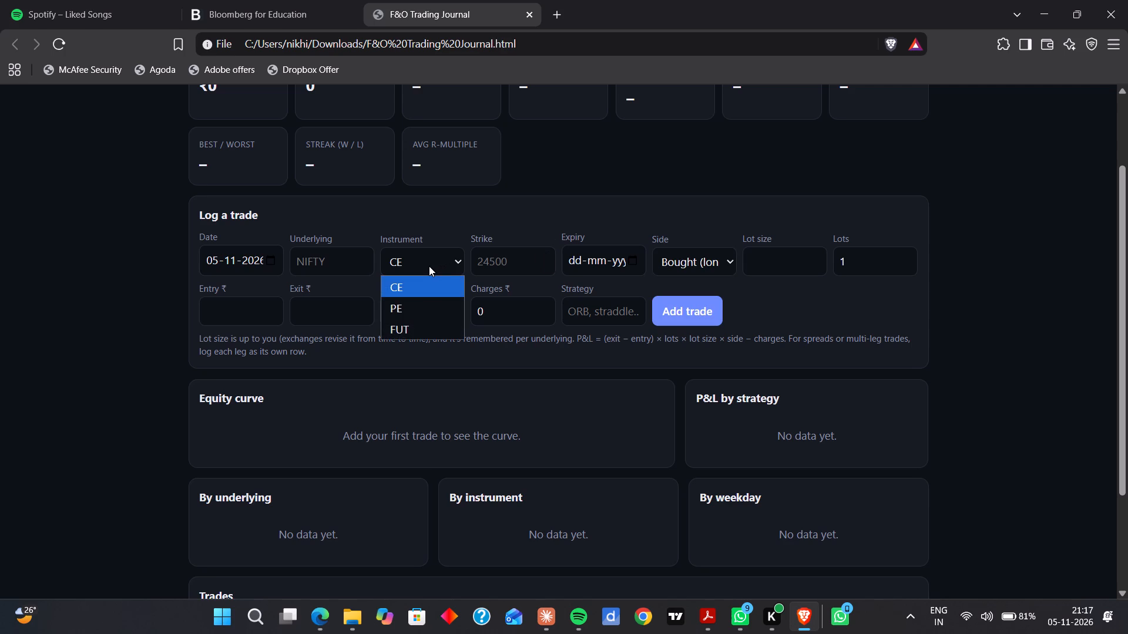
left_click(438, 260)
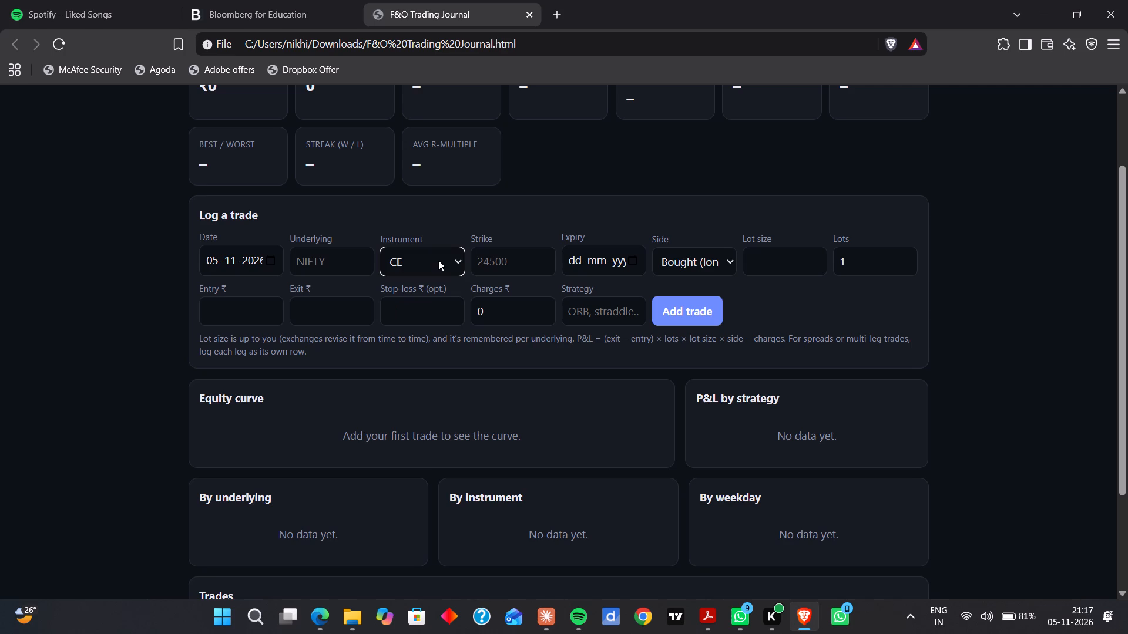
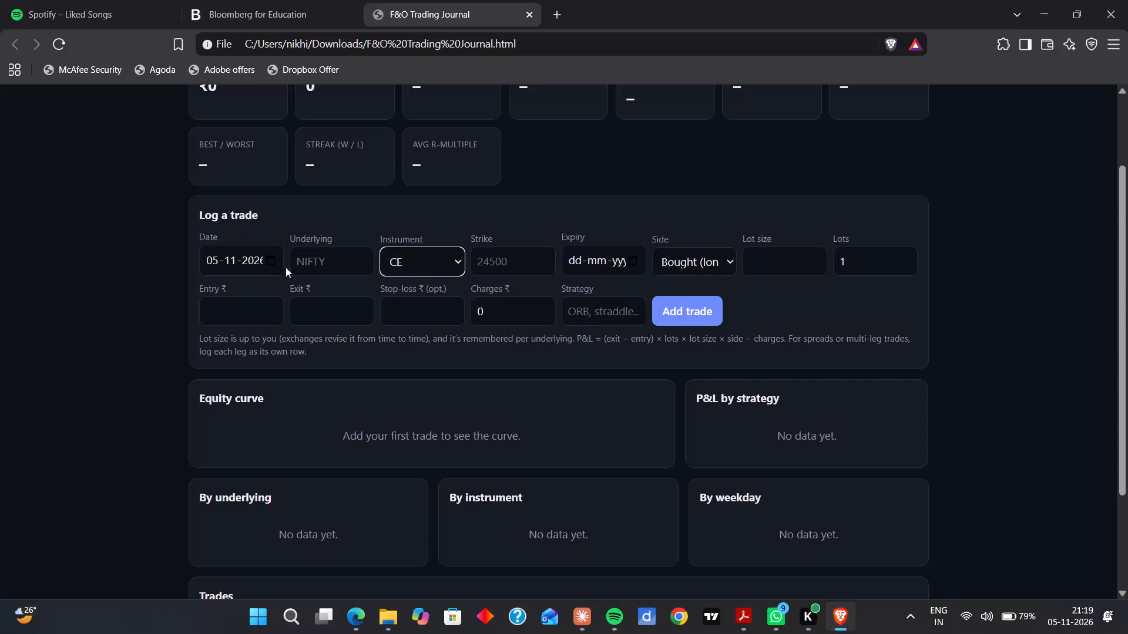
Start the trade entry with date 03-11-2026, underlying crude oil and instrument PE.
left_click(313, 260)
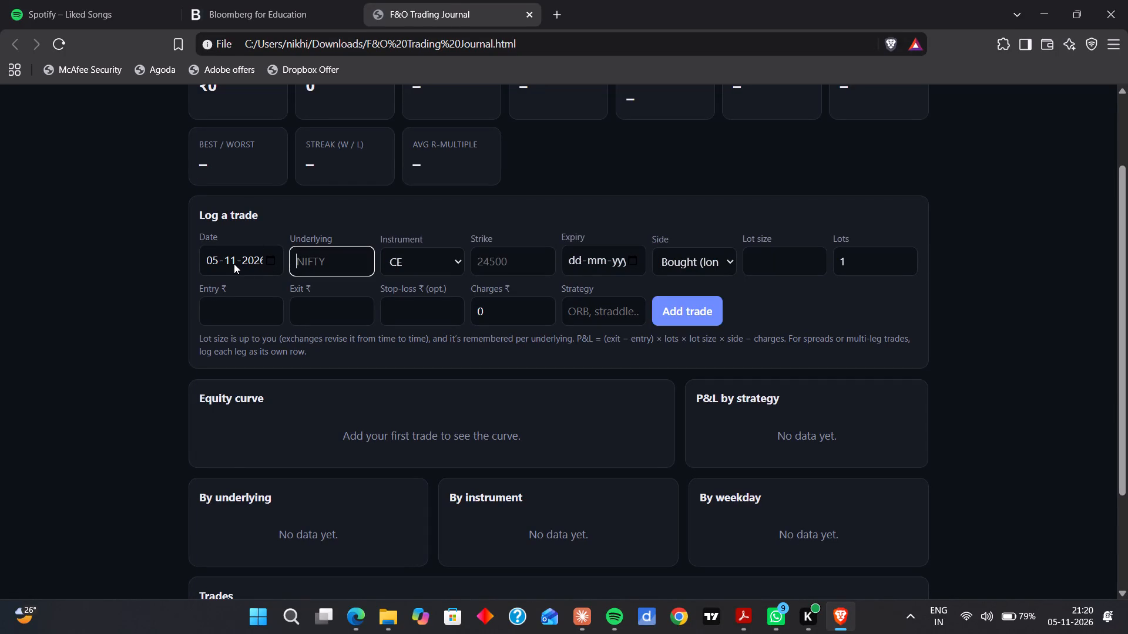
left_click(214, 262)
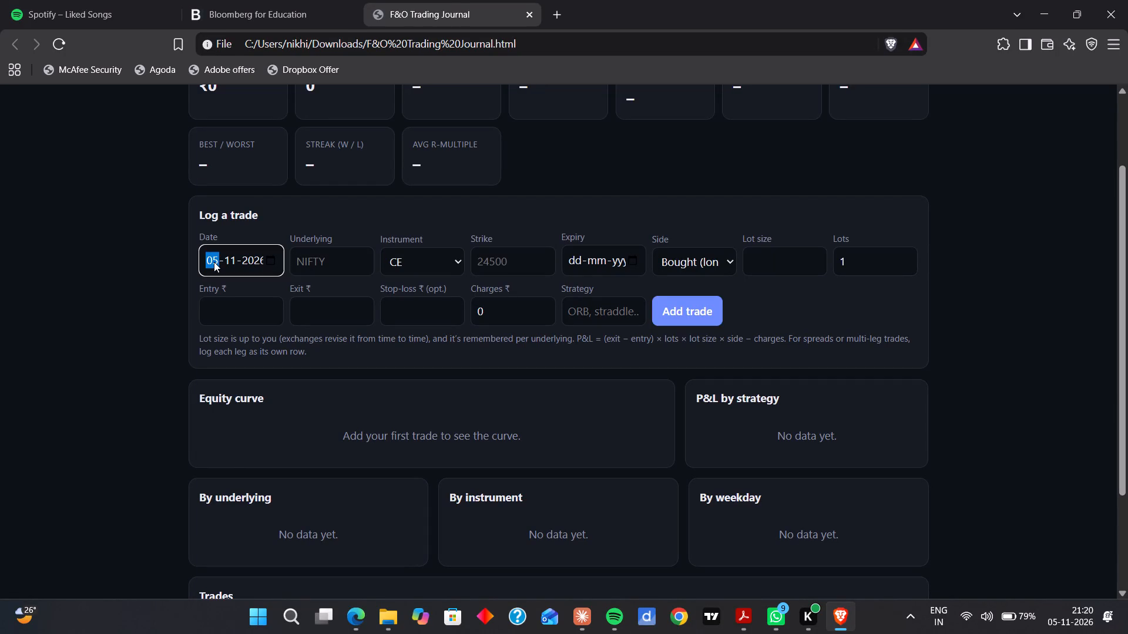
key("BackSpace")
key("3")
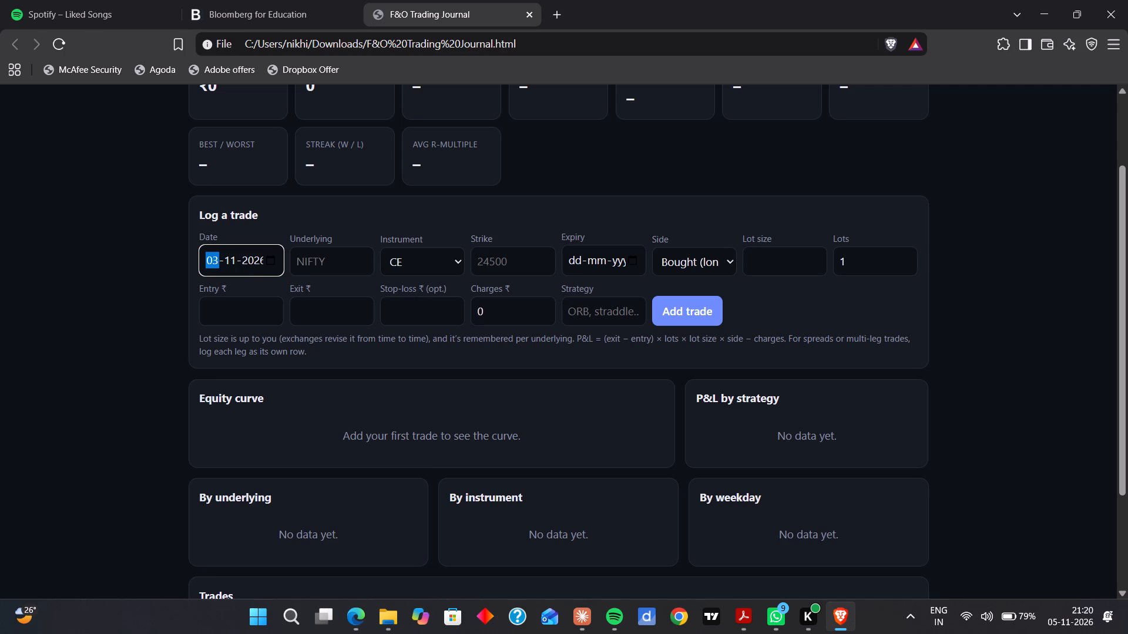
left_click(317, 267)
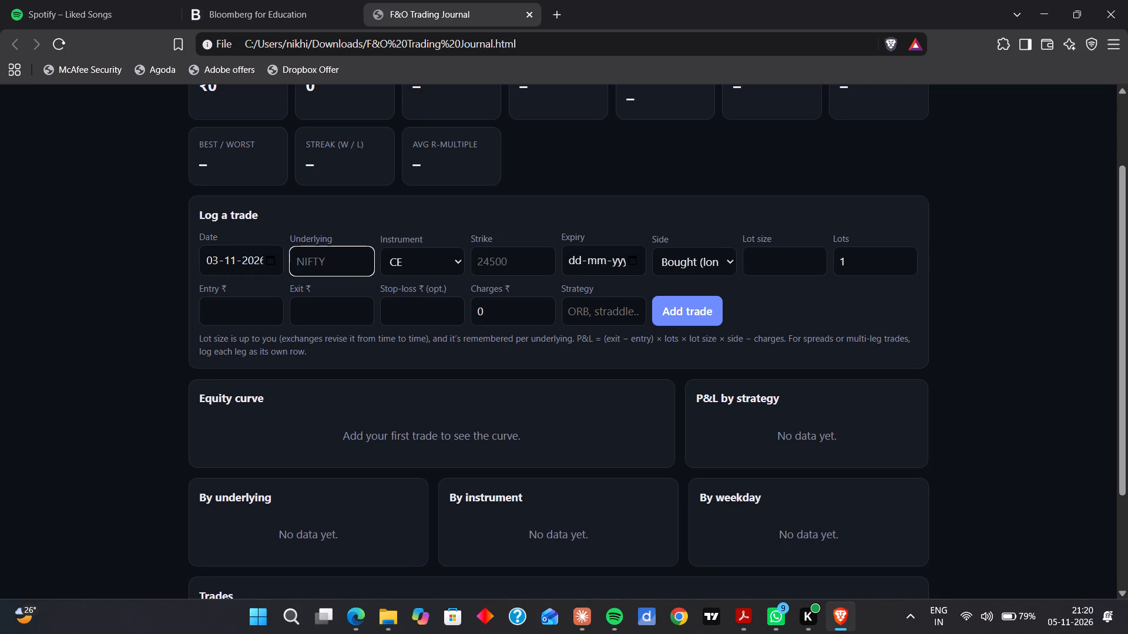
type("crude")
key("space")
type("oil")
left_click_drag(438, 263, 417, 298)
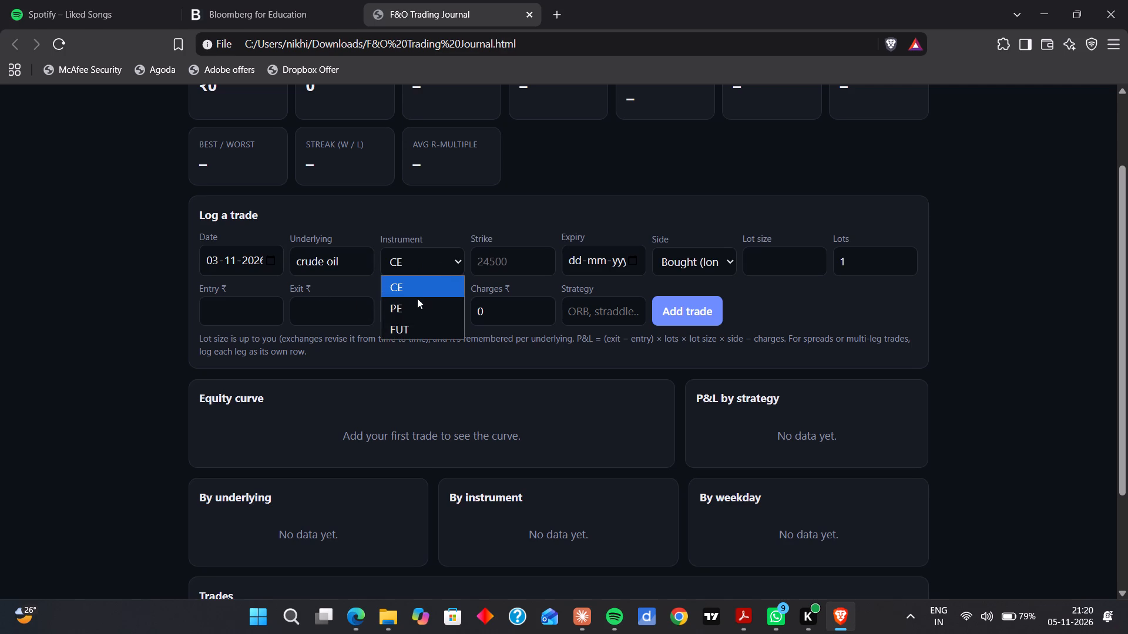
left_click_drag(417, 298, 412, 304)
left_click(412, 304)
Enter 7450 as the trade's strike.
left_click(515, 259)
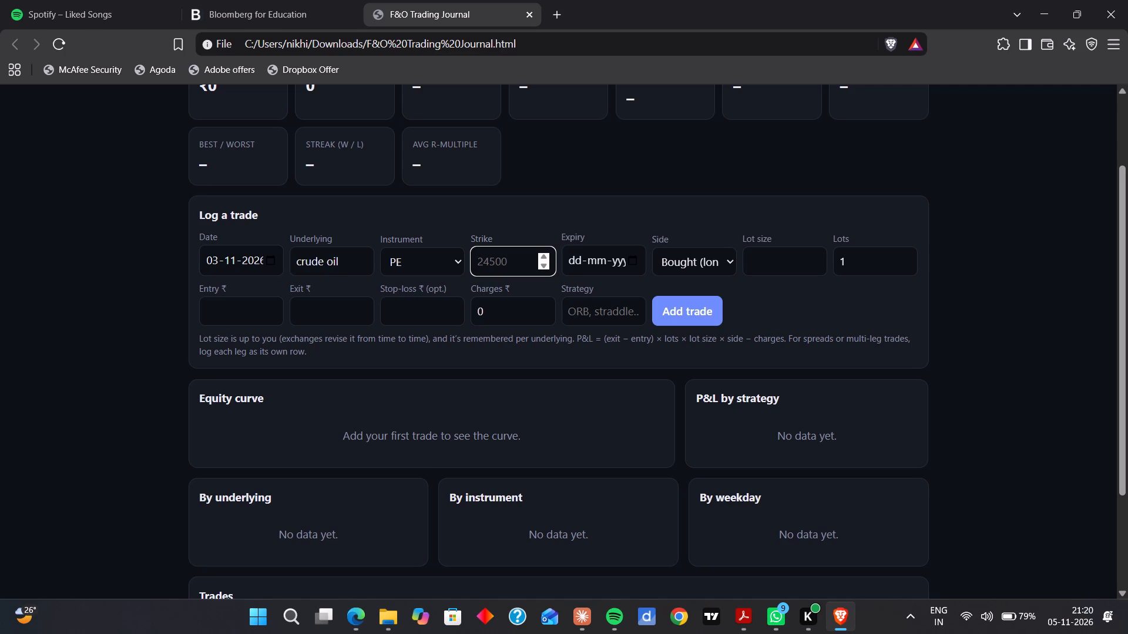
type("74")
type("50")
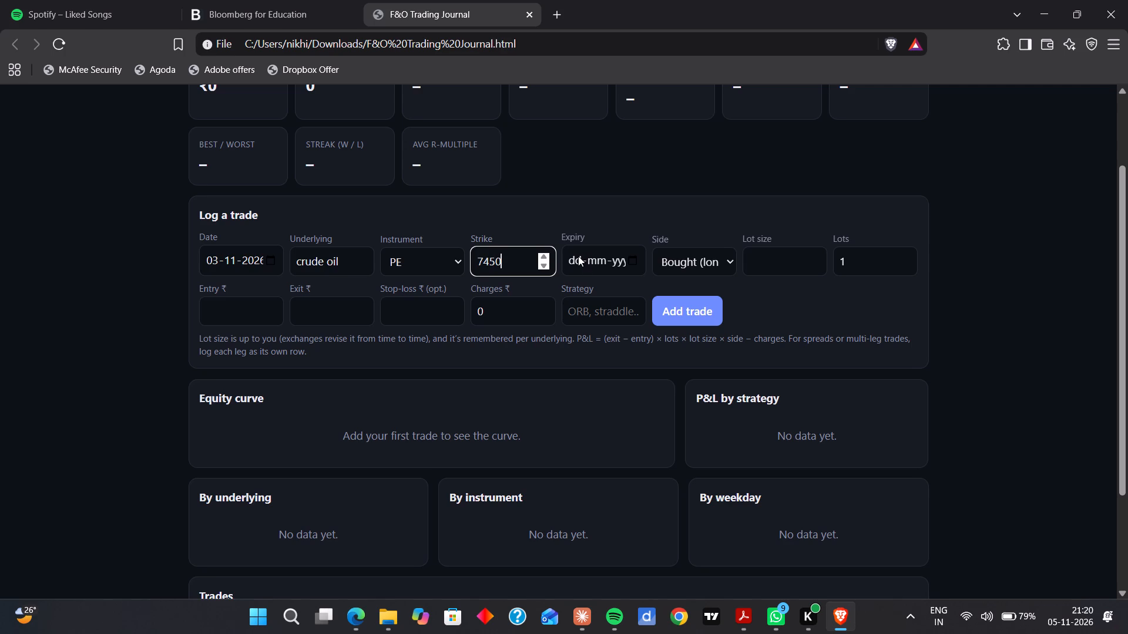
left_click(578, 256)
Set the trade's strike to 9400 and its expiry to 17-11-2026.
left_click(508, 267)
key("BackSpace")
key("BackSpace")
key("BackSpace")
key("BackSpace")
type("9400")
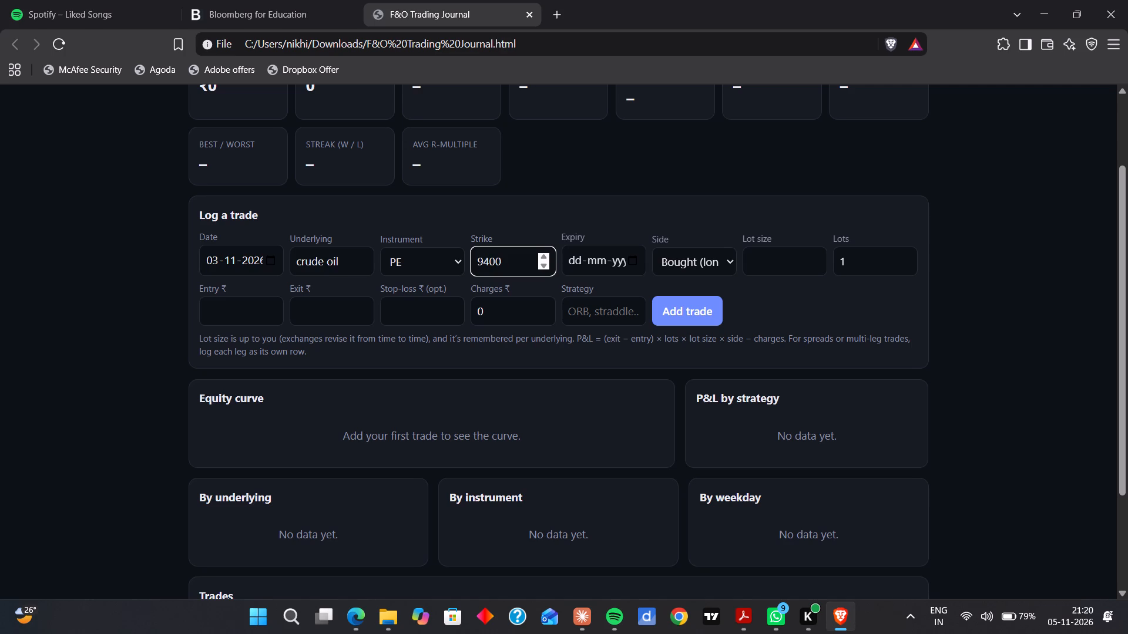
left_click(583, 264)
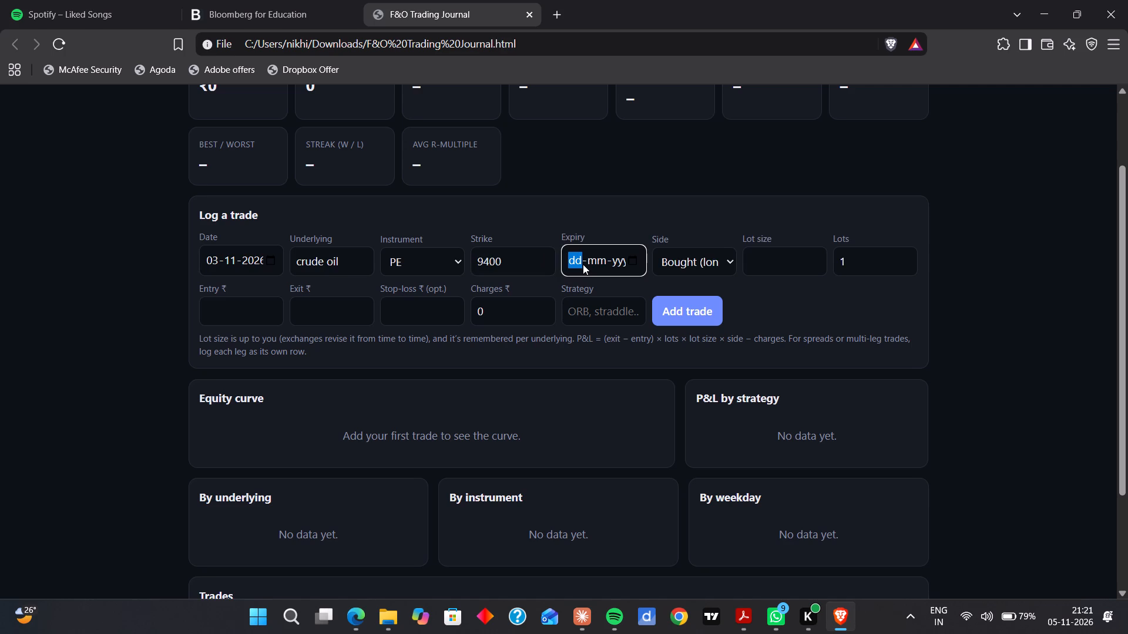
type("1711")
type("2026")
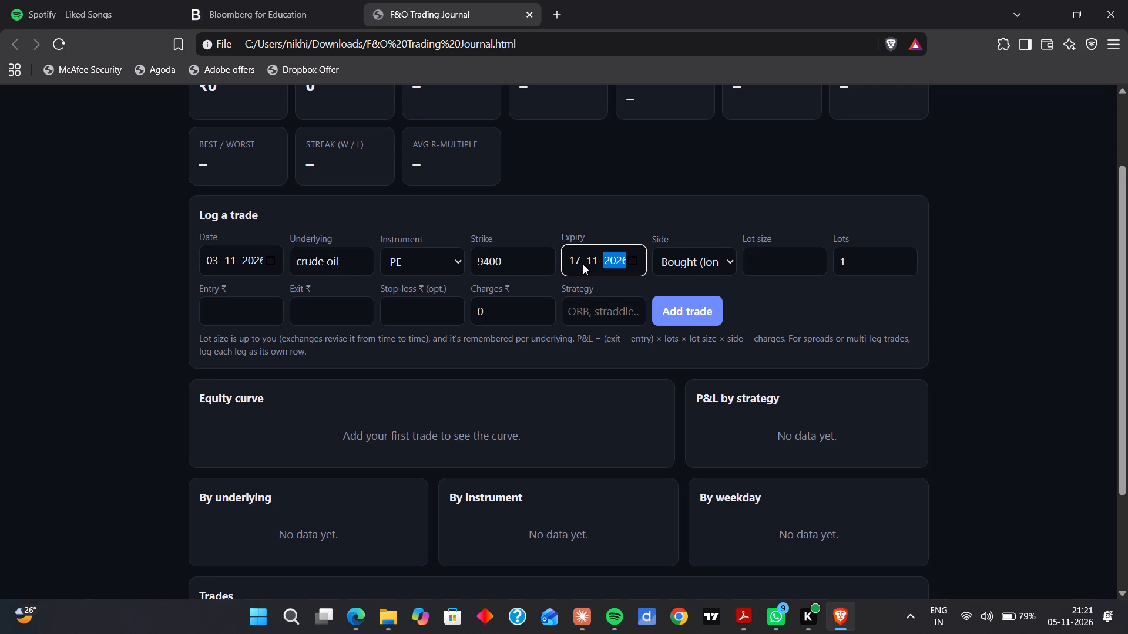
Set the trade's side to Bought (long) with a lot size of 10, keeping 1 lot.
left_click(678, 267)
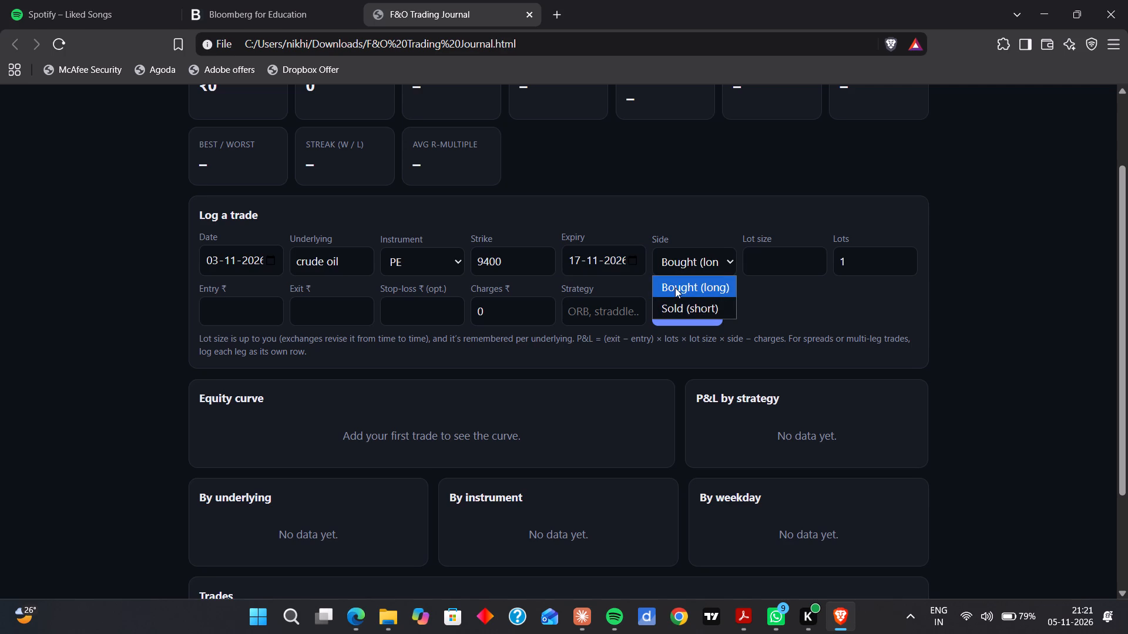
left_click(675, 288)
left_click(771, 264)
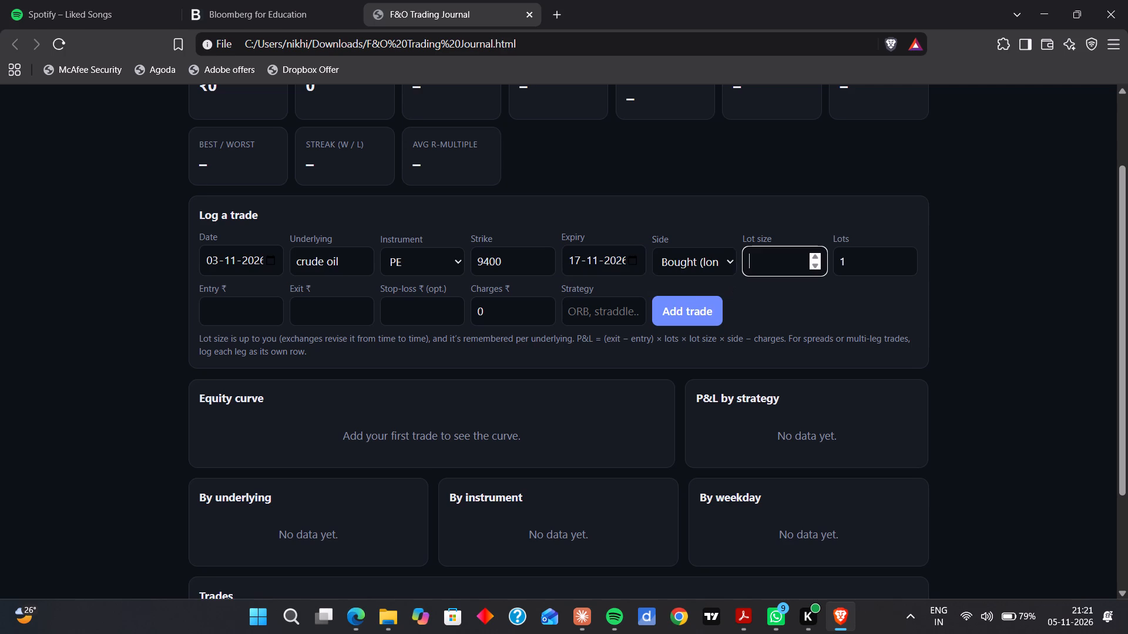
key("1")
key("0")
left_click(886, 261)
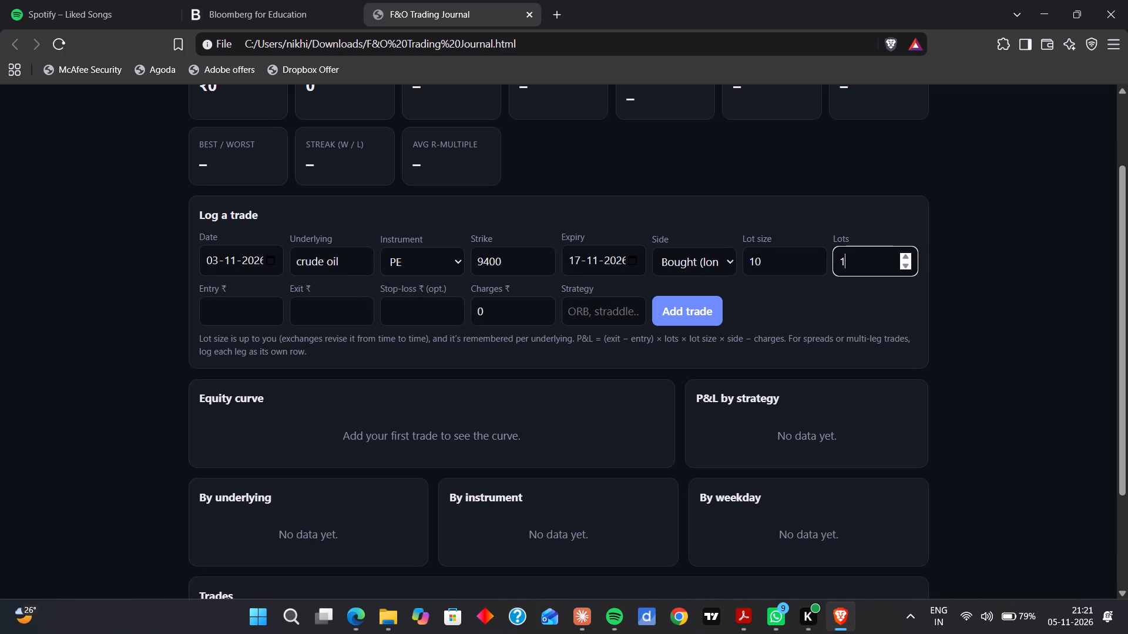
Enter an entry price of ₹507, an exit price of ₹520 and charges of ₹50, and add the trade to the journal.
left_click(231, 320)
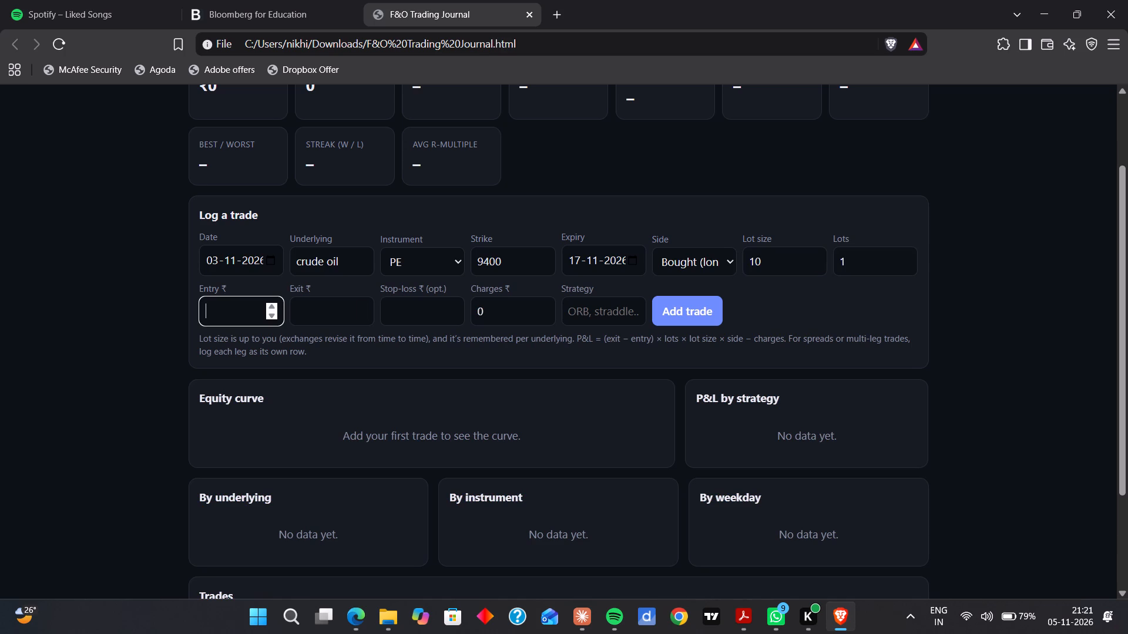
type("507")
left_click(317, 308)
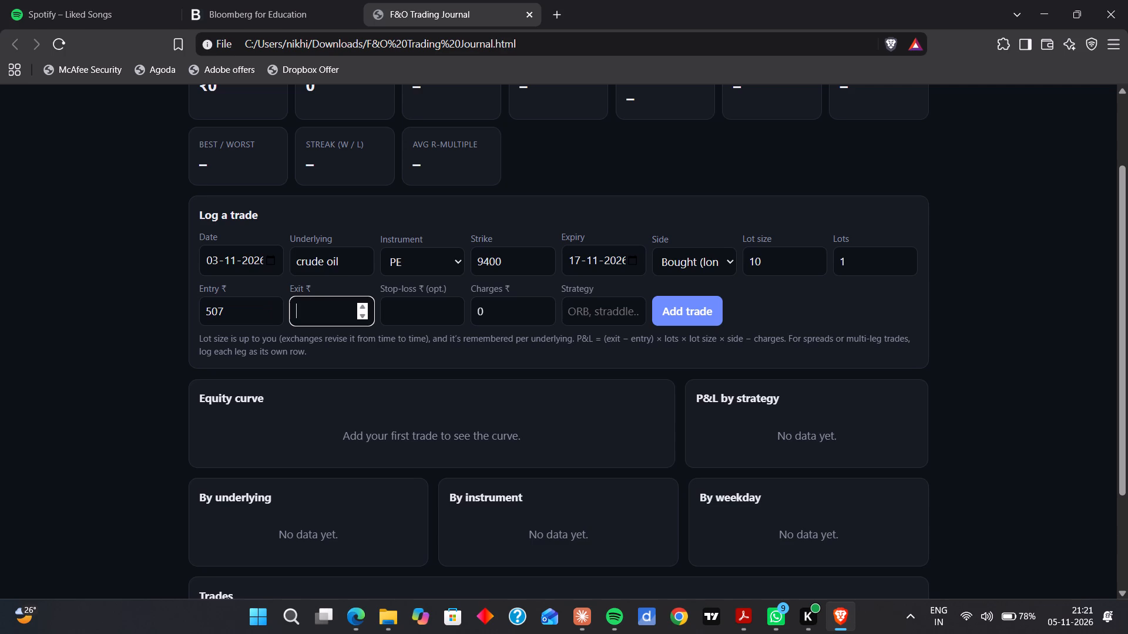
type("520")
left_click(486, 315)
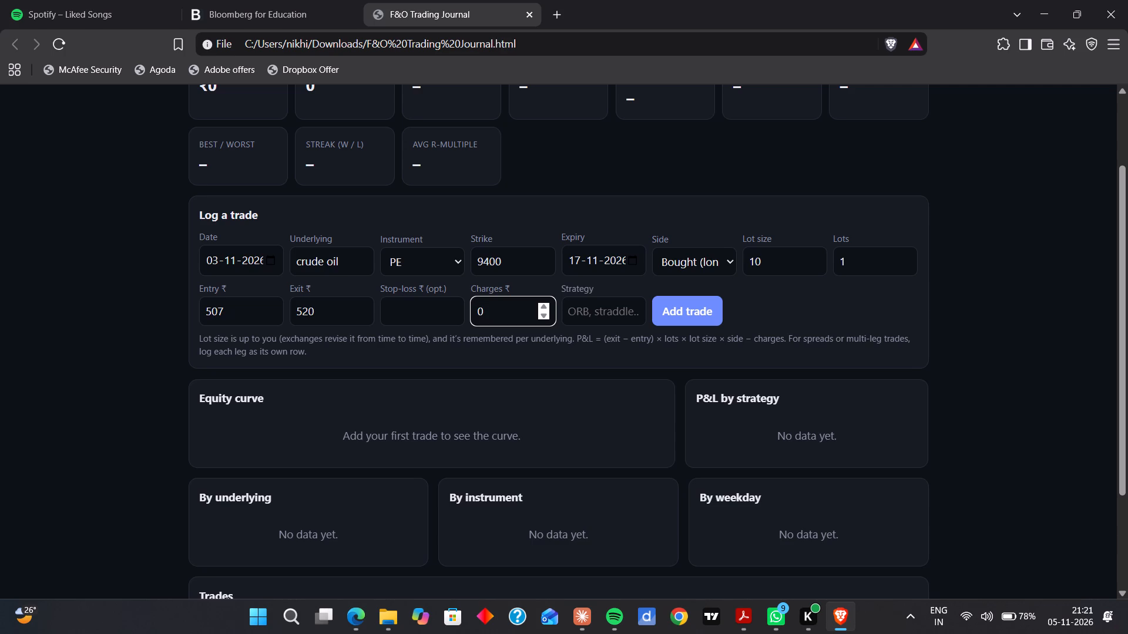
type("50")
key("BackSpace")
key("BackSpace")
key("BackSpace")
type("50")
left_click(583, 320)
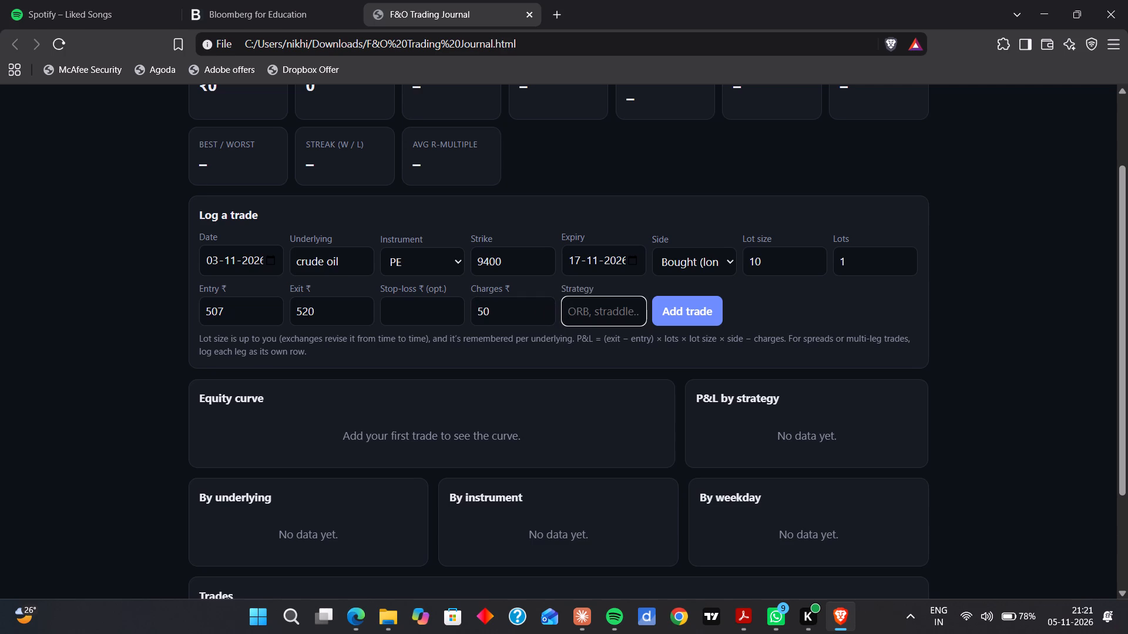
left_click(682, 322)
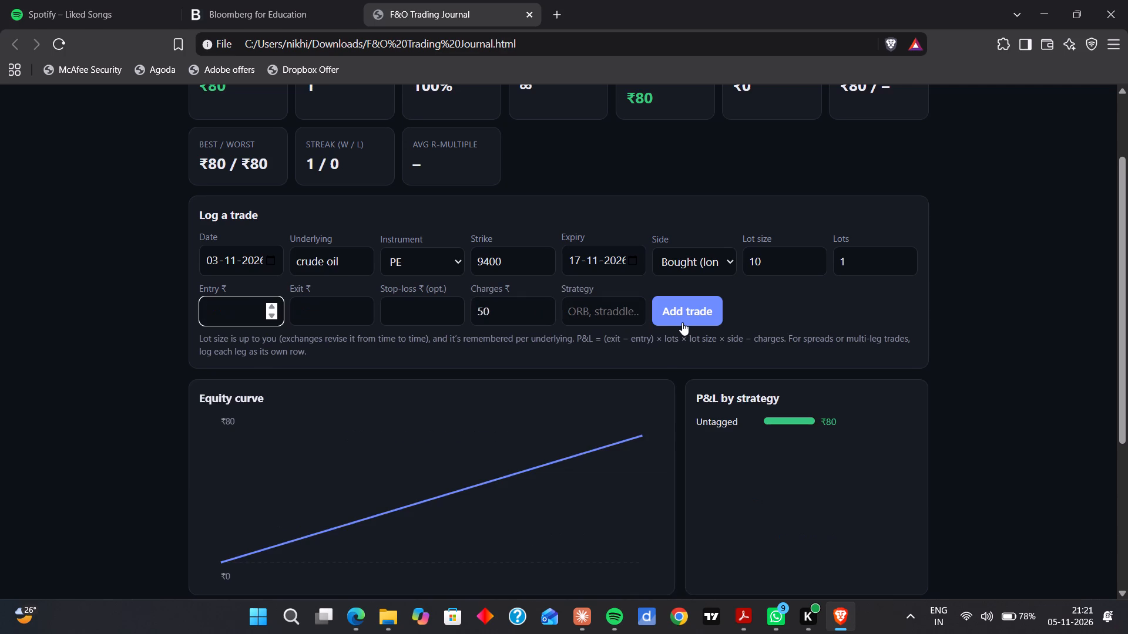
Review the journal's summary metrics, equity curve and P&L breakdowns after logging the first trade.
scroll(656, 369, "up", 1)
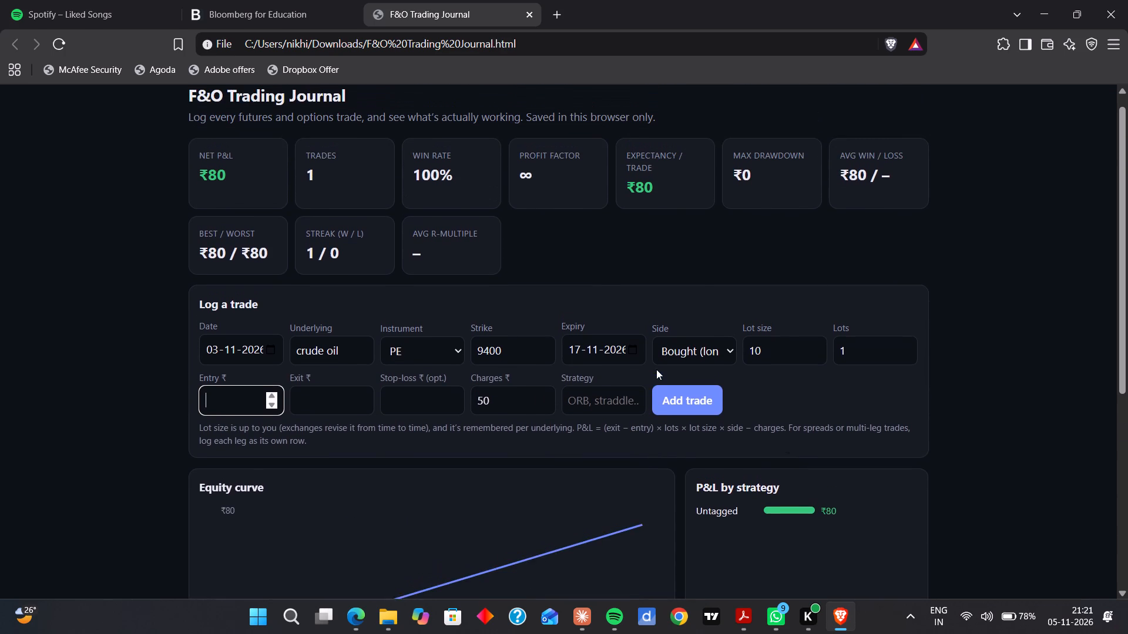
scroll(656, 369, "up", 1)
scroll(975, 366, "up", 3)
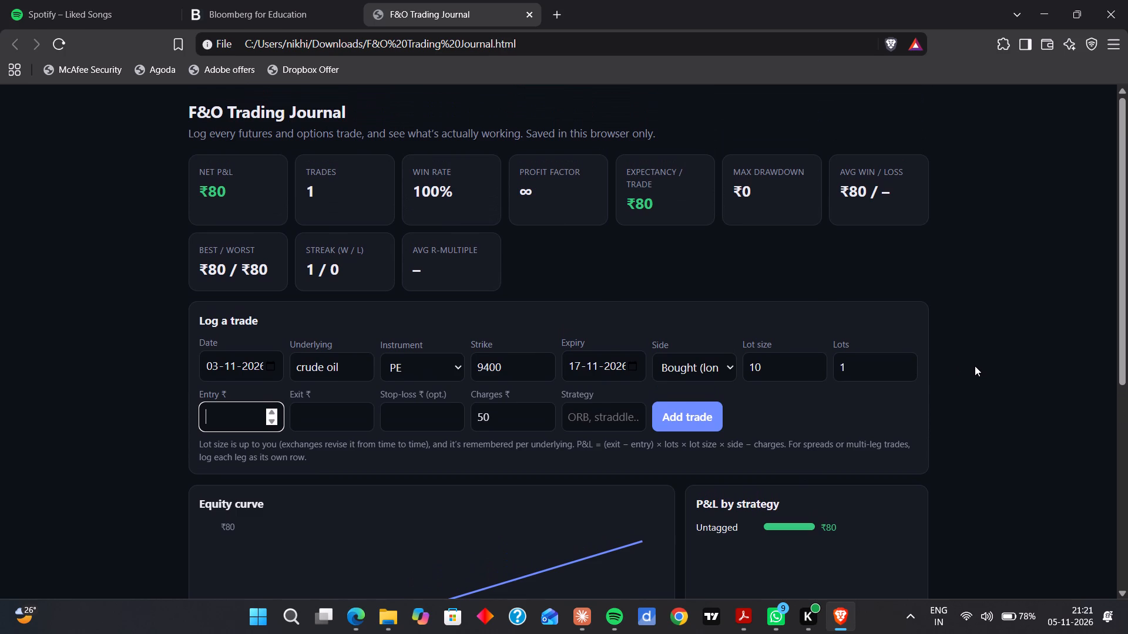
scroll(975, 366, "right", 1)
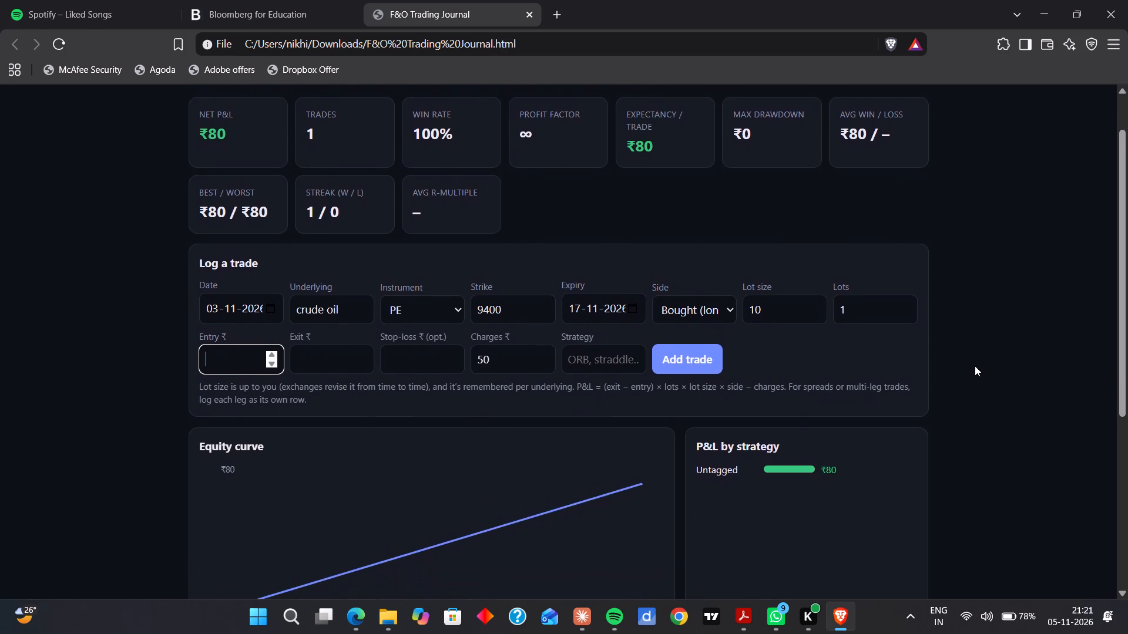
scroll(975, 366, "right", 1)
scroll(975, 366, "down", 5)
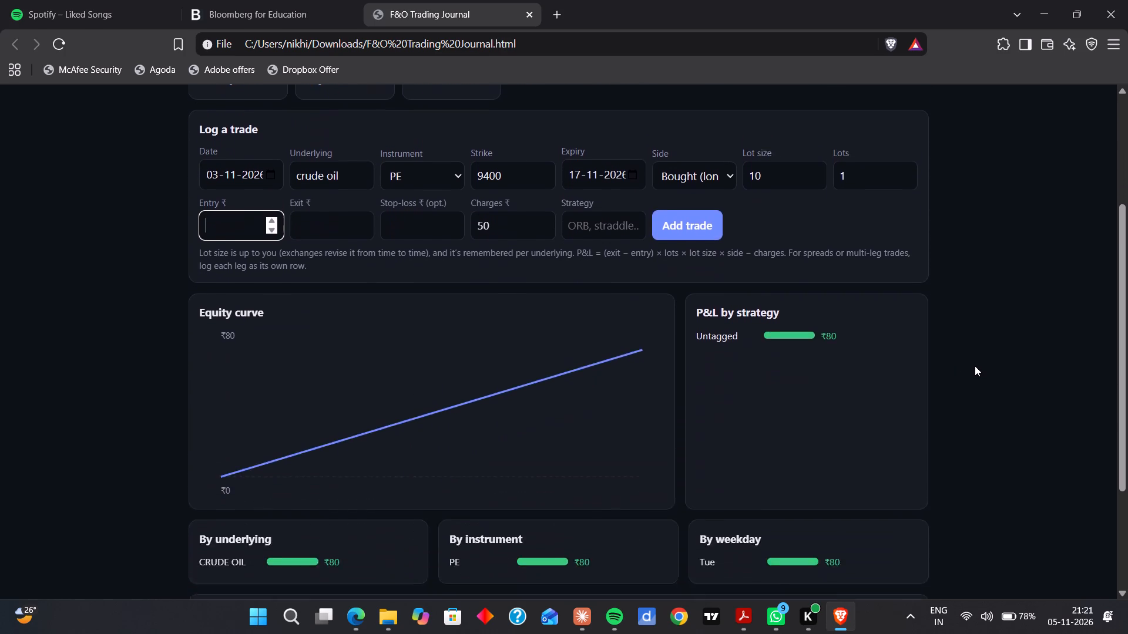
scroll(975, 366, "down", 3)
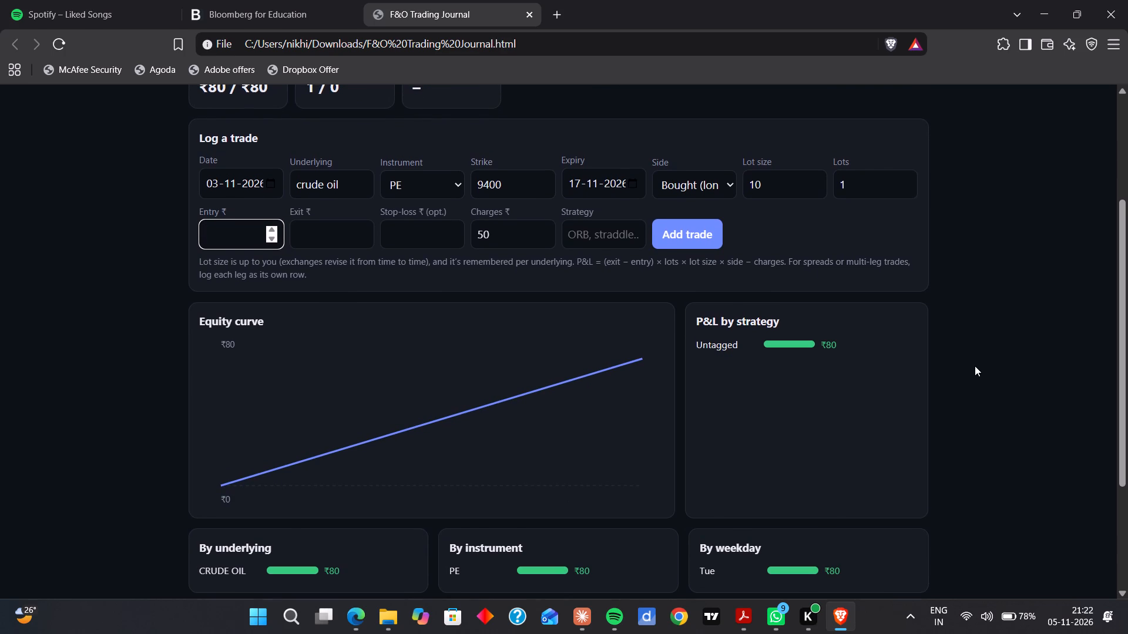
Add a second crude oil PE trade with an entry price of ₹538 and an exit price of ₹555, keeping the other details.
key("5")
type("38")
left_click(316, 237)
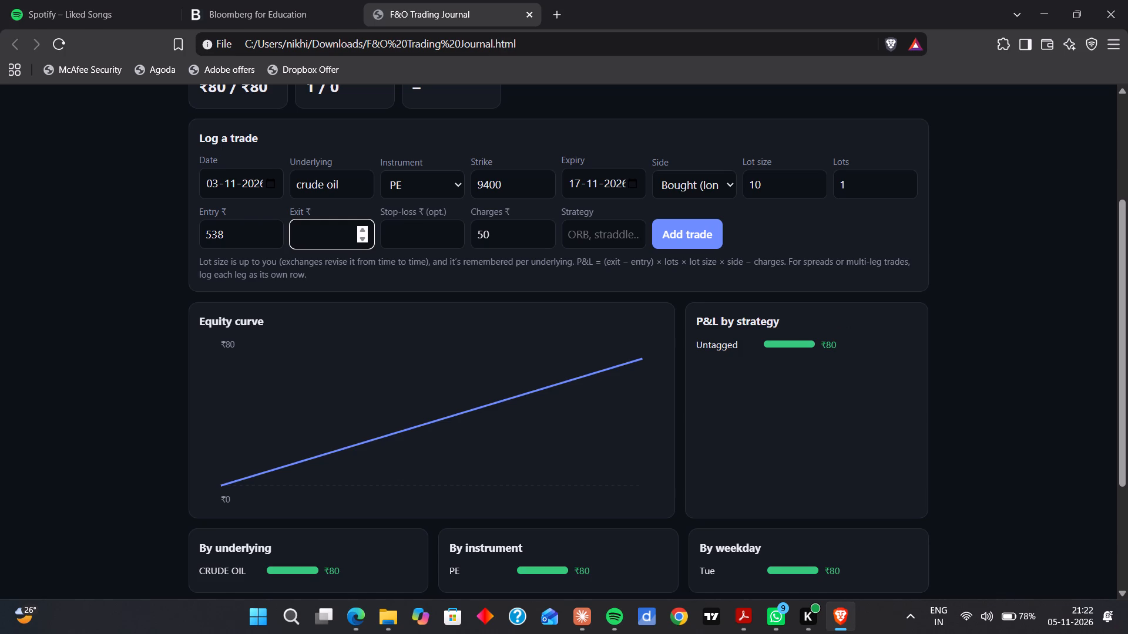
type("555")
left_click(690, 237)
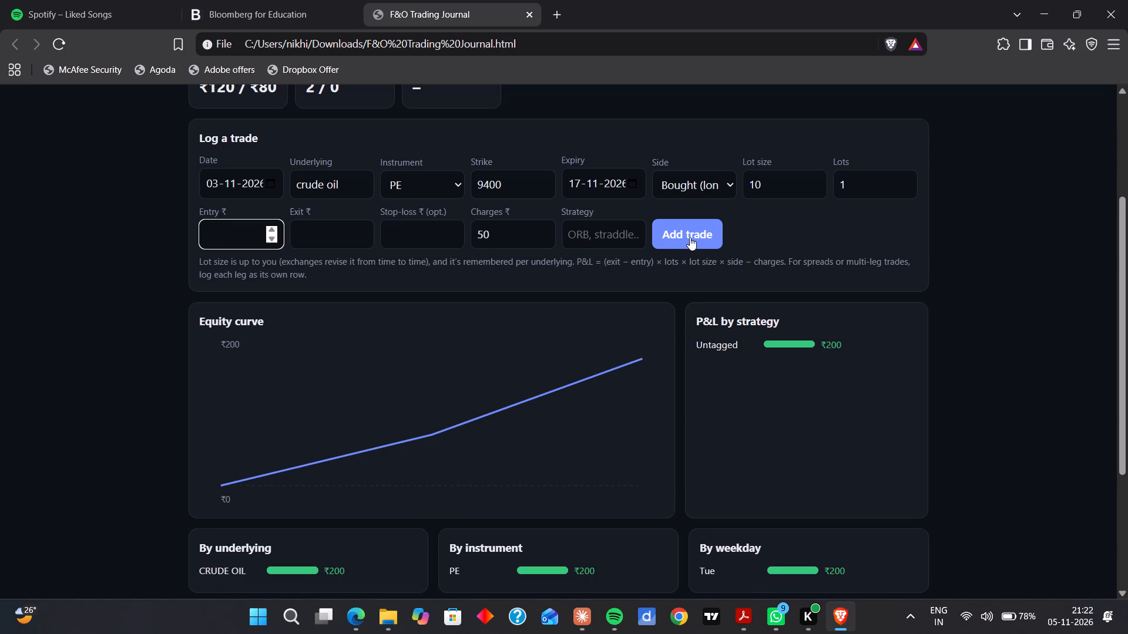
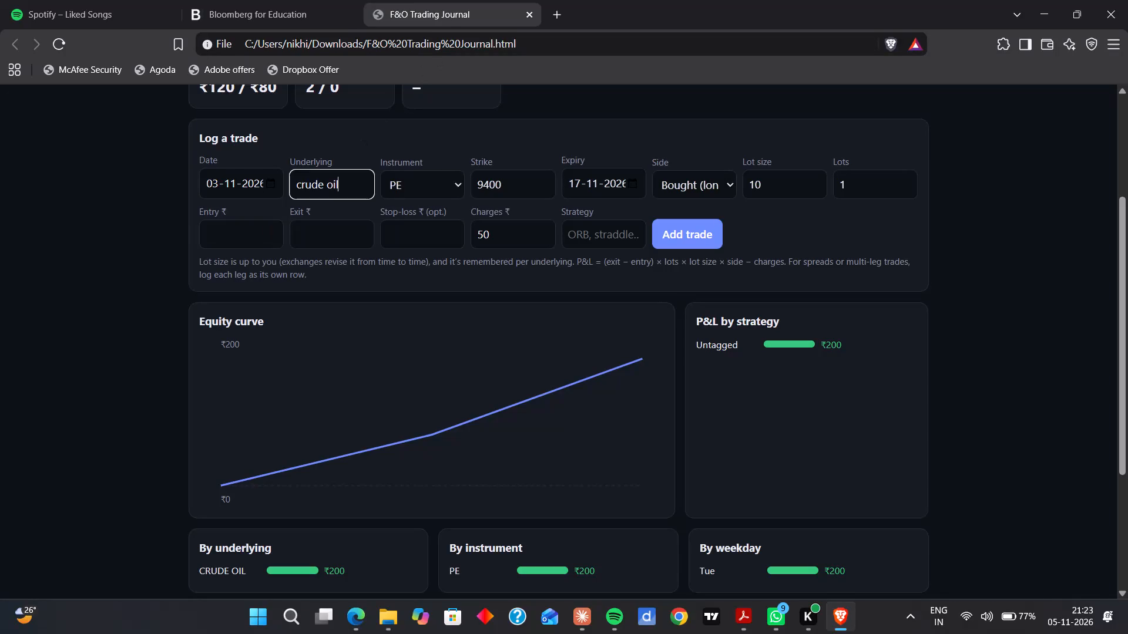
Change the next trade's underlying to nifty 50, keeping PE as the instrument.
left_click(360, 188)
key("BackSpace")
key("BackSpace")
key("BackSpace")
key("BackSpace")
key("BackSpace")
key("BackSpace")
key("BackSpace")
key("BackSpace")
key("BackSpace")
type("nifty")
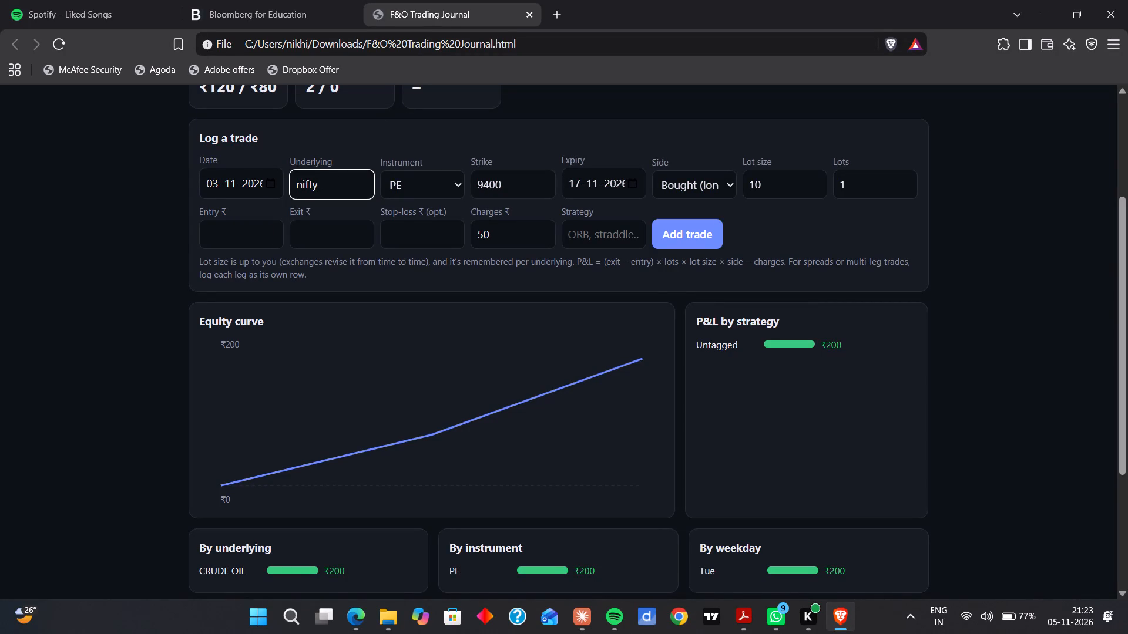
key("space")
type("50")
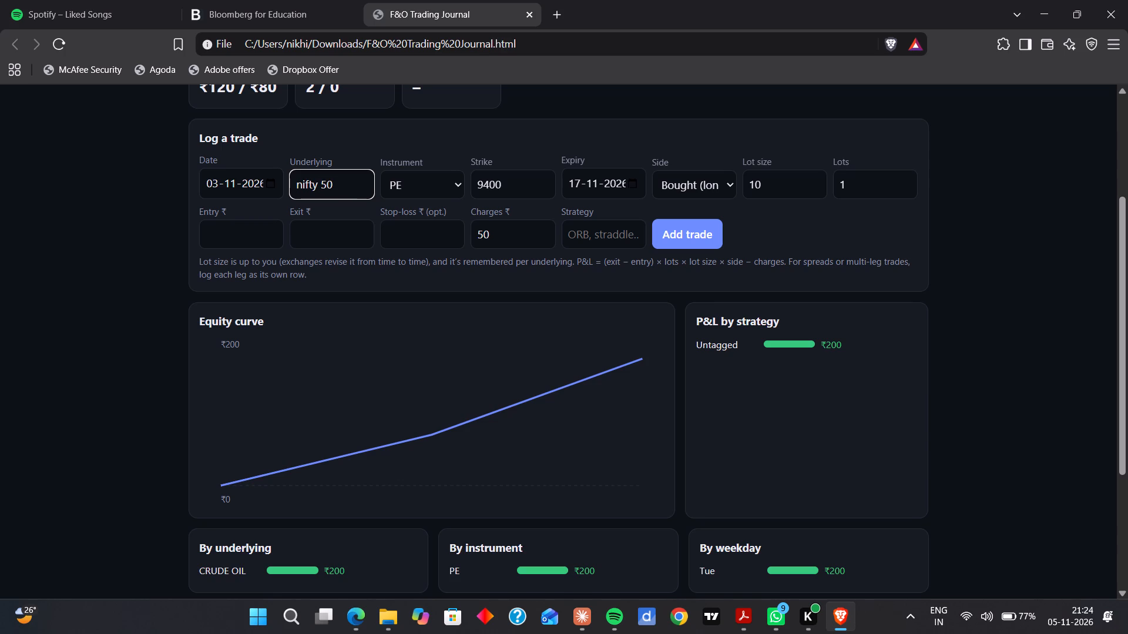
left_click(439, 173)
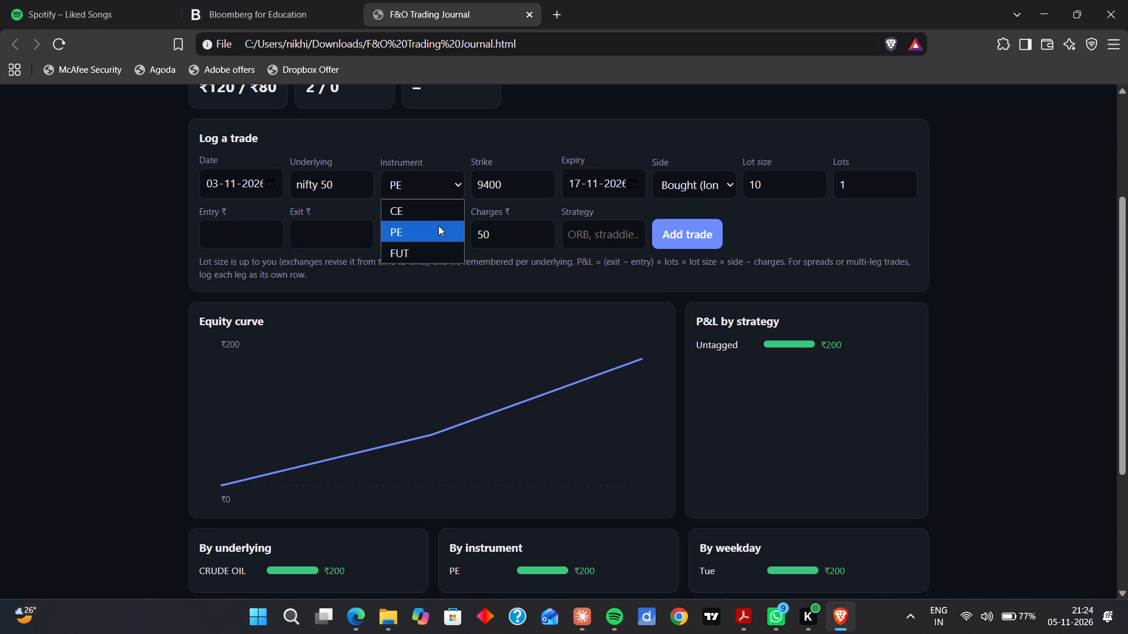
left_click(438, 225)
Set the nifty 50 trade's strike to 23650 and its expiry date to 03-11-2026.
left_click(502, 174)
key("BackSpace")
key("BackSpace")
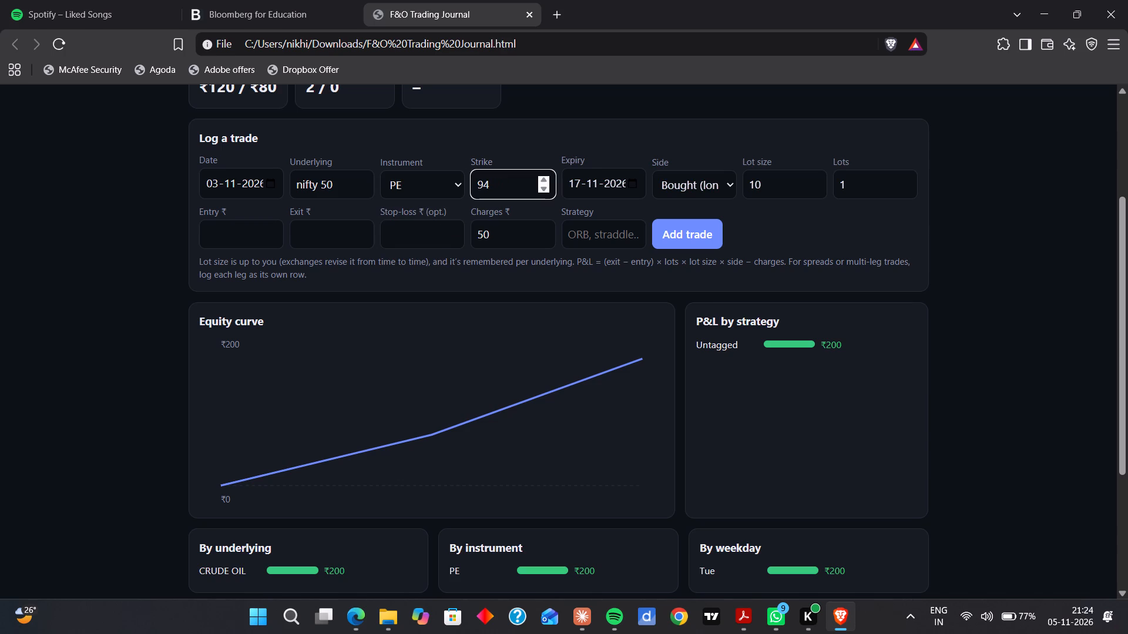
key("BackSpace")
key("BackSpace")
type("26")
key("BackSpace")
type("365")
key("0")
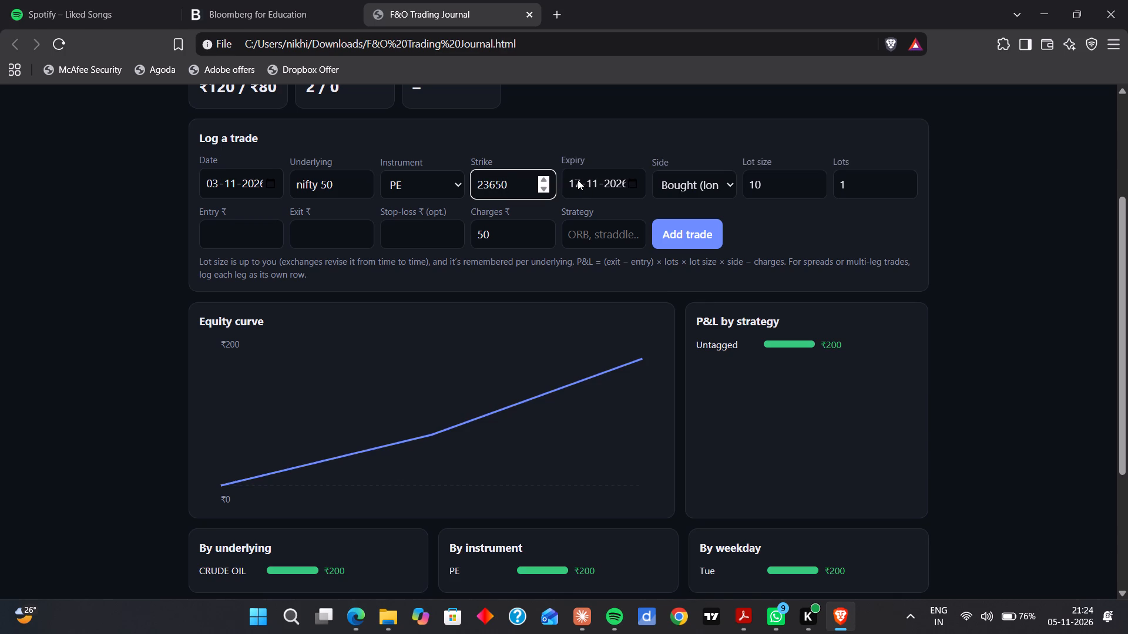
left_click(578, 180)
key("BackSpace")
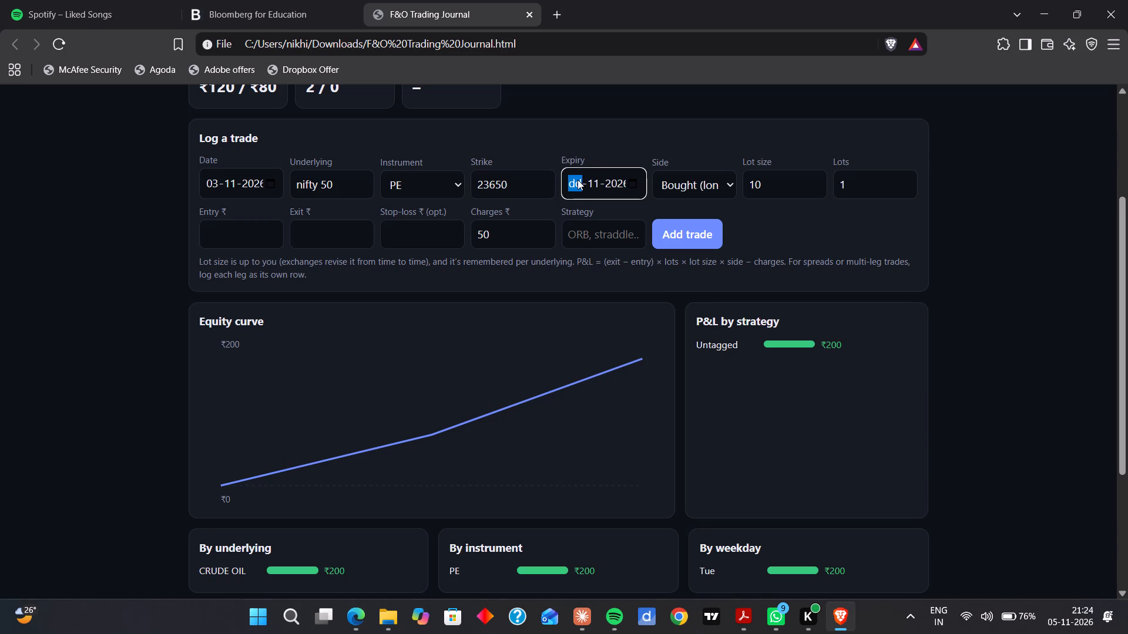
key("3")
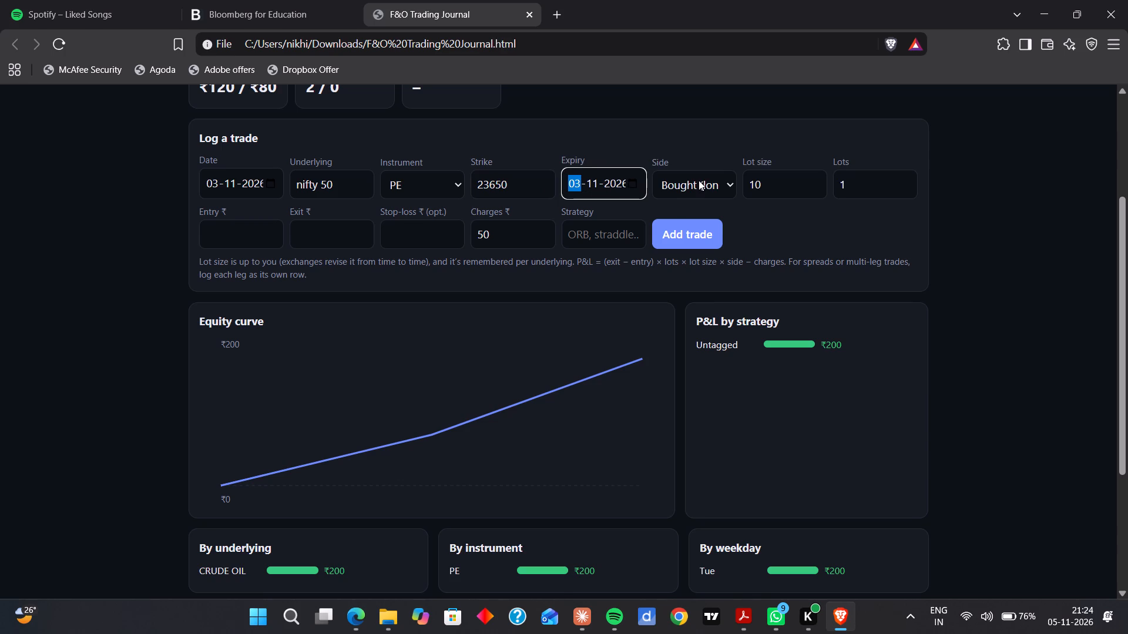
Keep the side as Bought (long) and set the lot size to 65 with 2 lots.
left_click(699, 180)
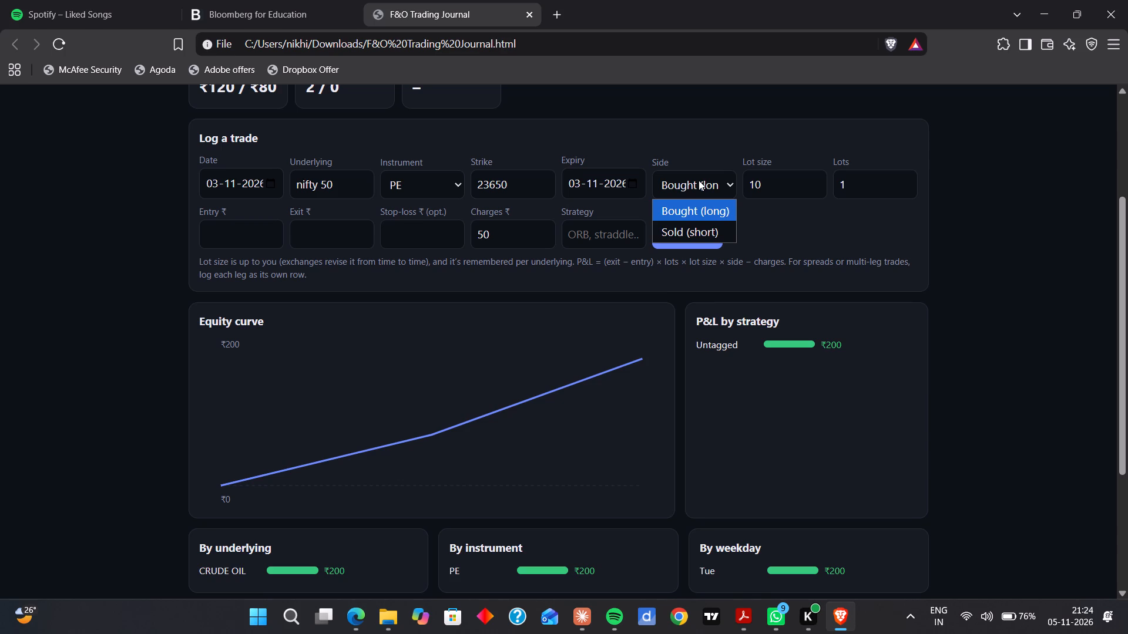
left_click(699, 180)
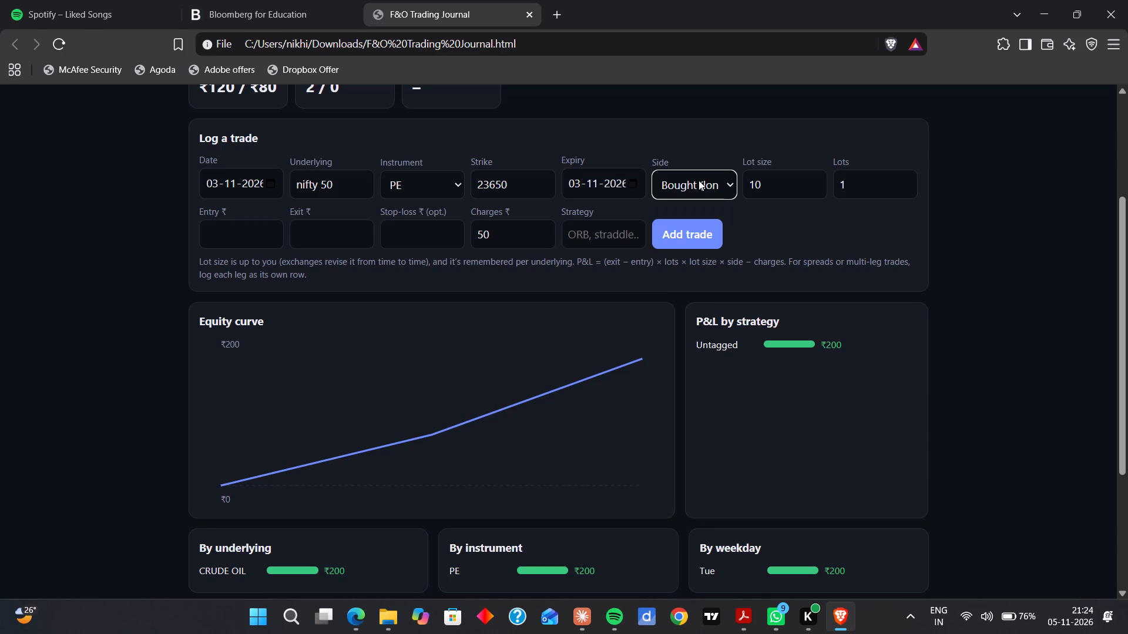
left_click(791, 193)
key("BackSpace")
key("BackSpace")
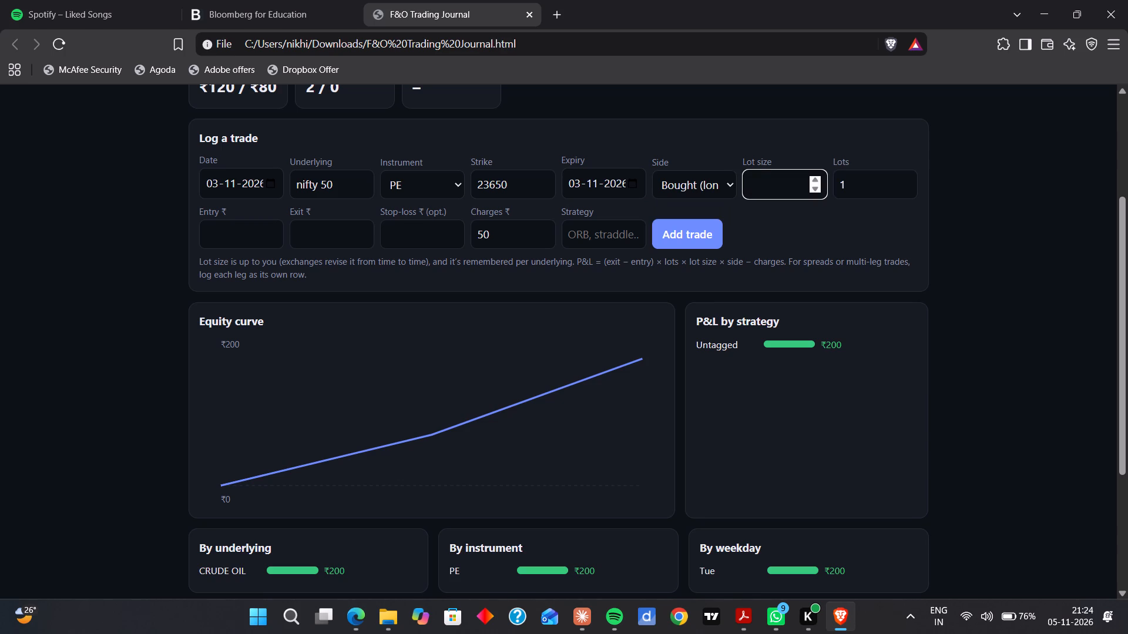
type("65")
left_click(854, 190)
key("BackSpace")
key("2")
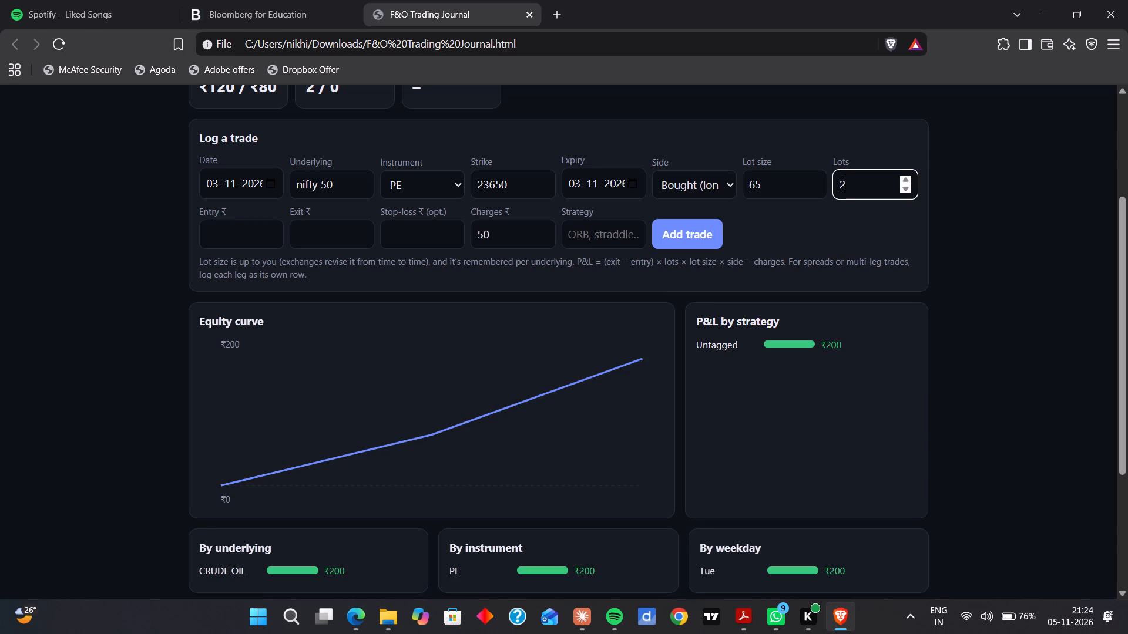
Enter an entry price of ₹22.70 and an exit price of ₹26.1, and add the nifty 50 trade to the journal.
left_click(240, 241)
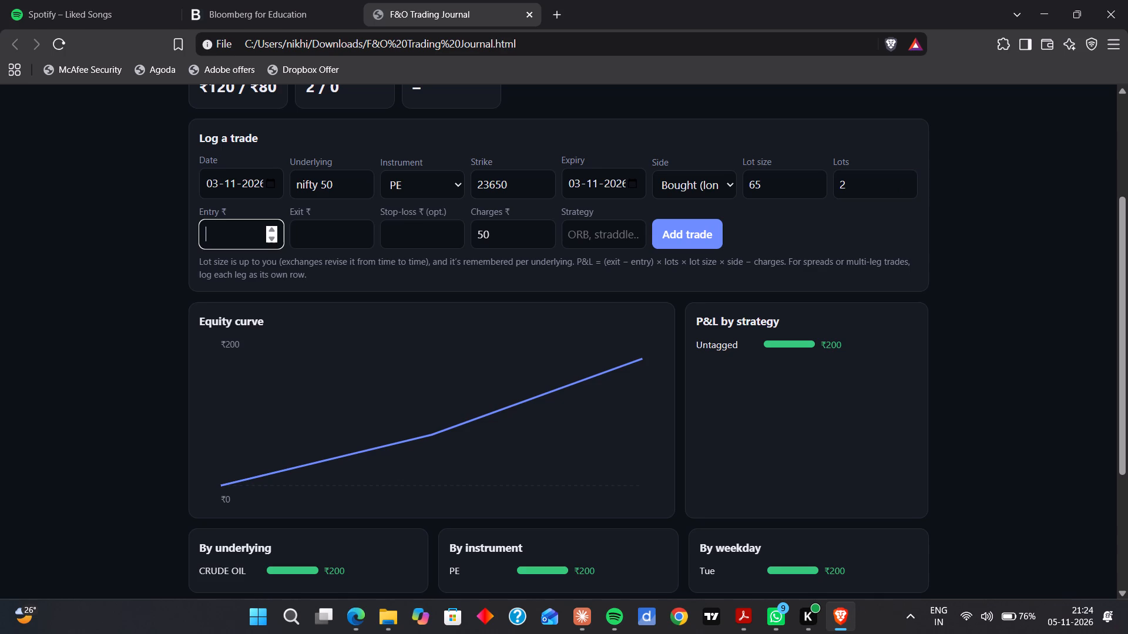
type("22.7")
key("0")
left_click(315, 233)
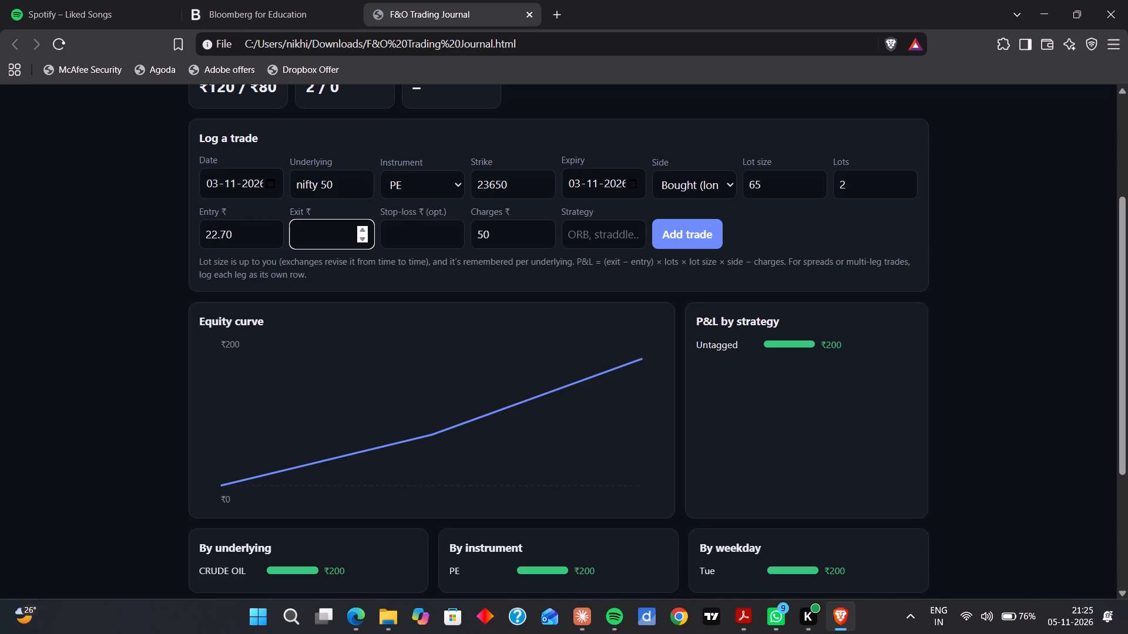
scroll(335, 237, "up", 3)
scroll(476, 130, "right", 1)
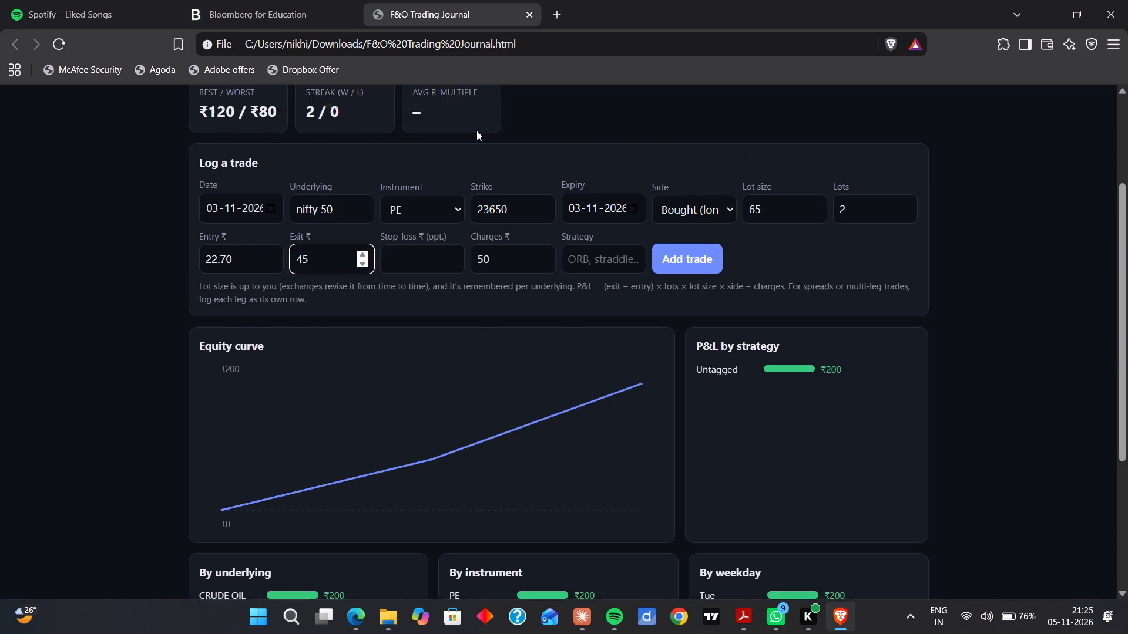
scroll(476, 130, "right", 1)
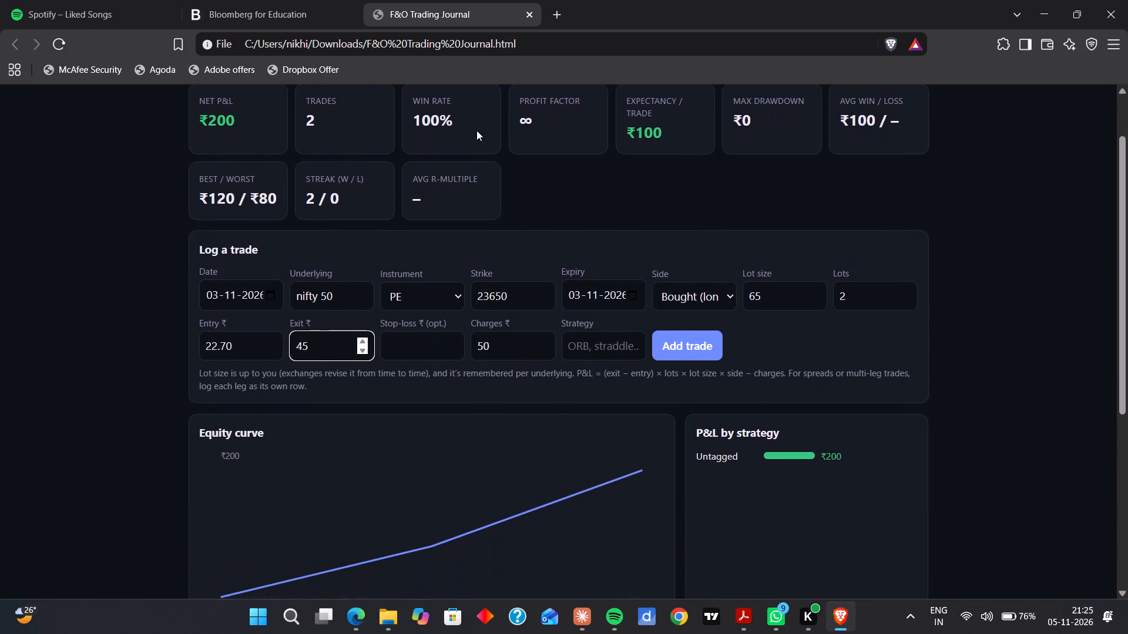
scroll(476, 130, "right", 1)
key("BackSpace")
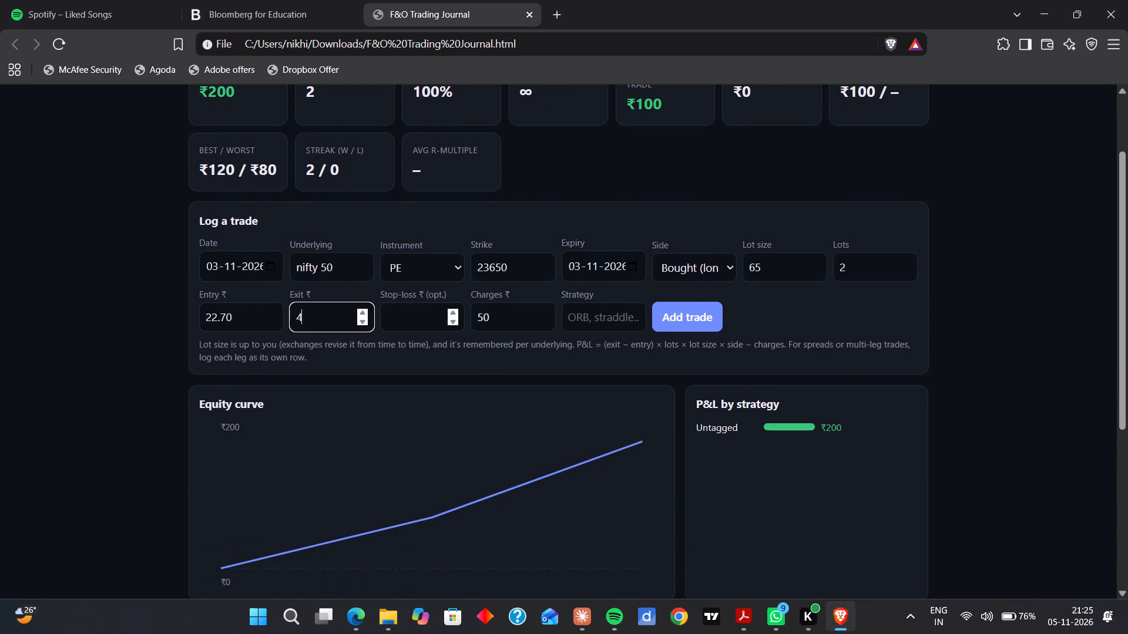
key("BackSpace")
type("26")
type(".1")
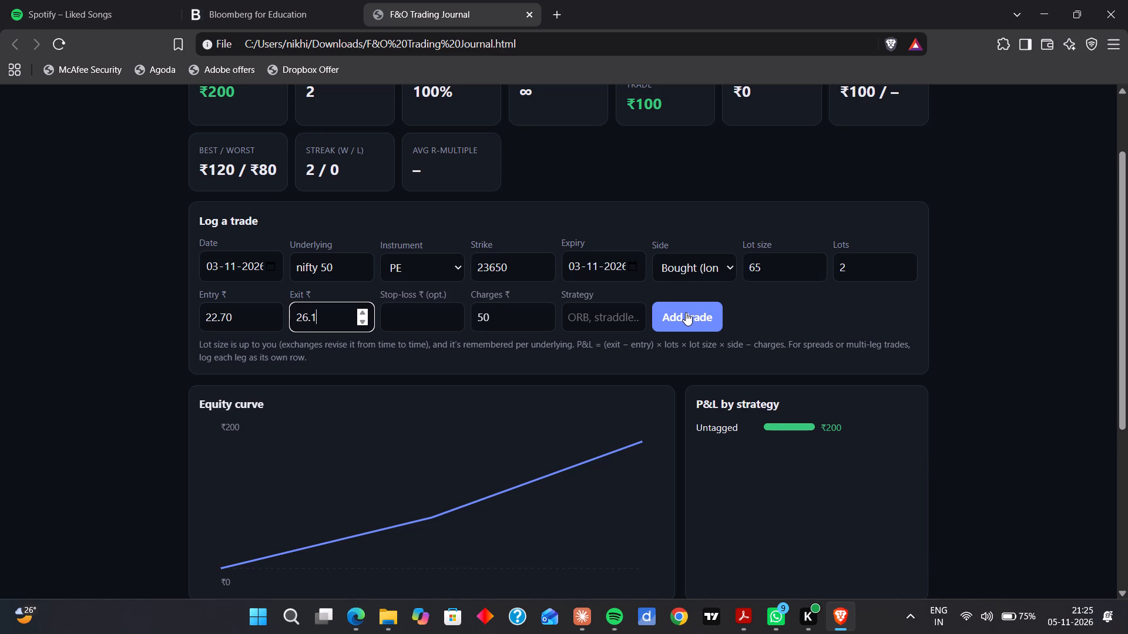
left_click(686, 312)
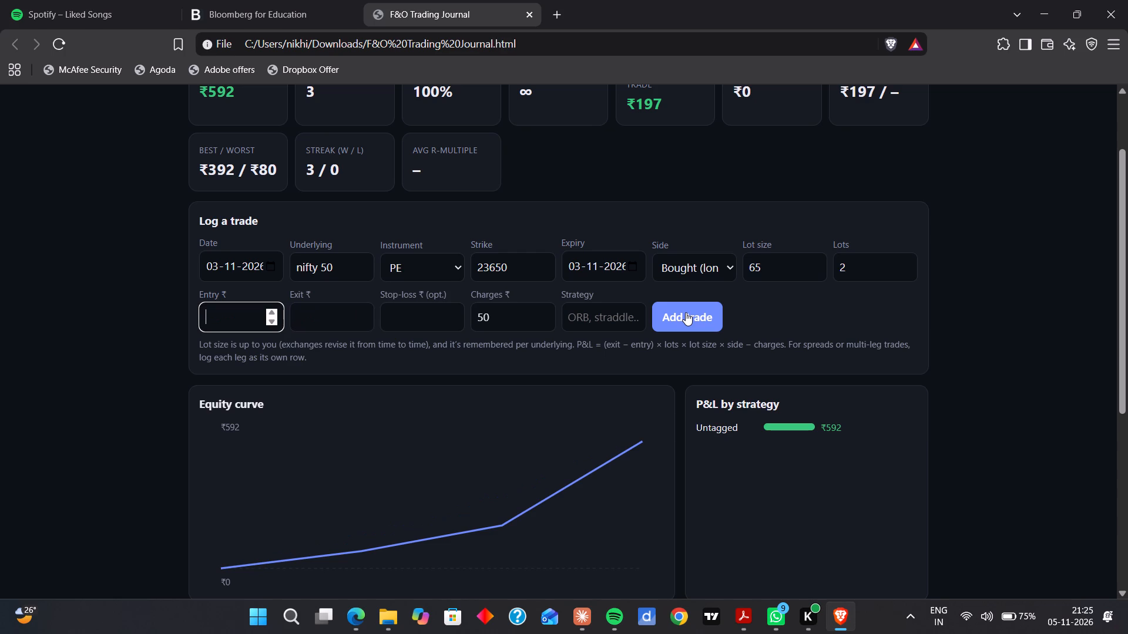
For another nifty 50 PE trade, set the strike to 23850 and the number of lots to 1.
left_click(496, 267)
key("BackSpace")
key("8")
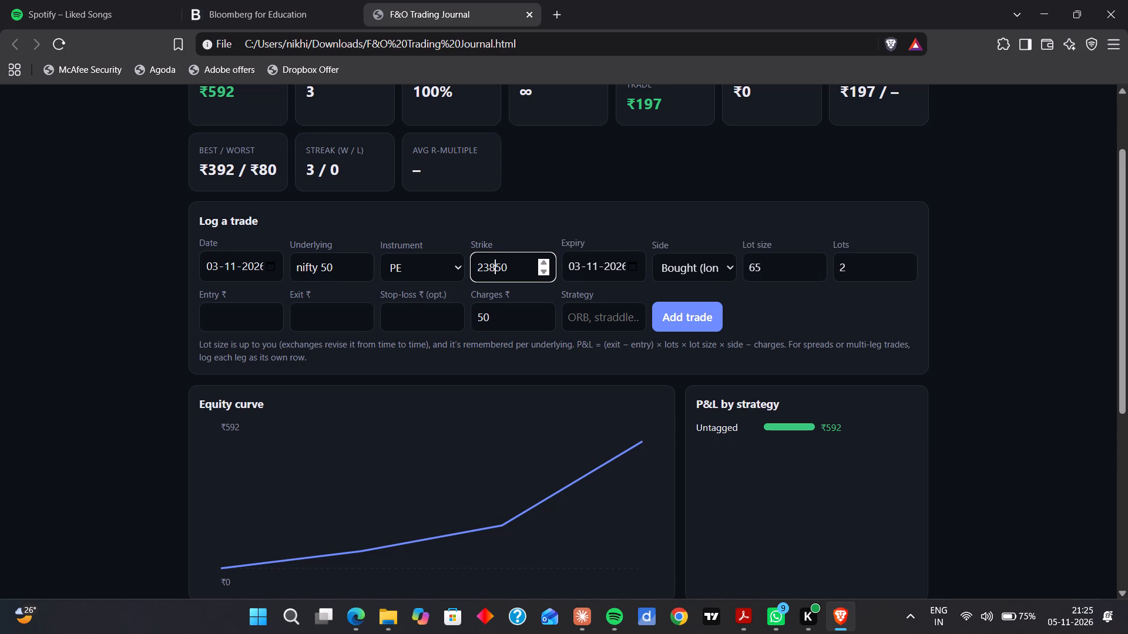
left_click(867, 265)
key("BackSpace")
key("1")
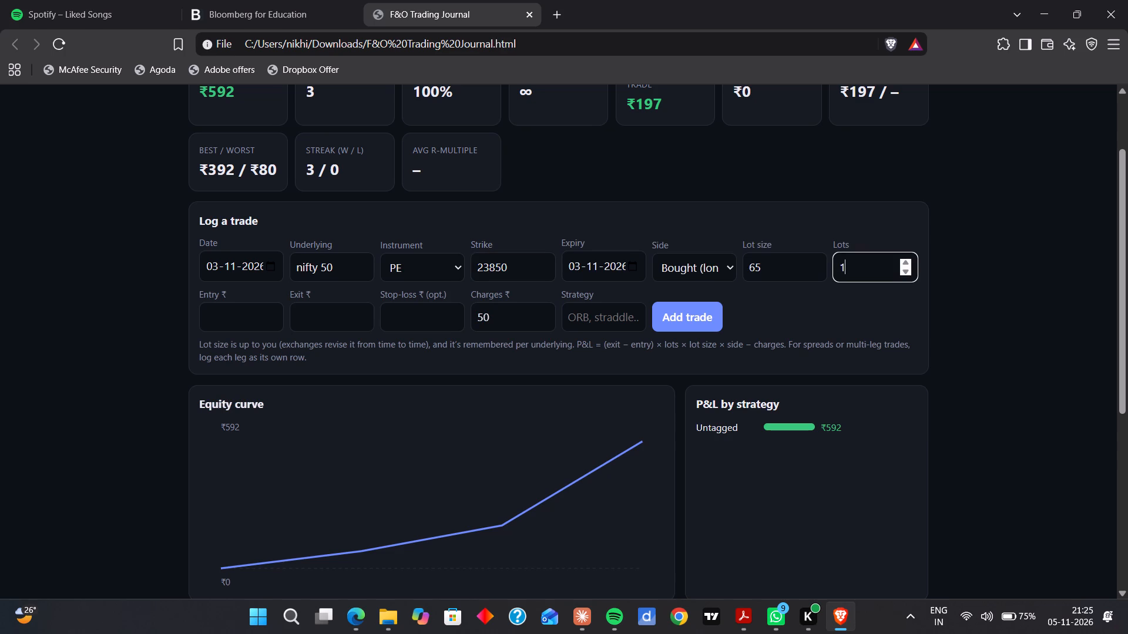
Enter an entry price of ₹154.45 and an exit price of ₹112.70, and add the nifty 50 PE trade to the journal.
left_click(262, 328)
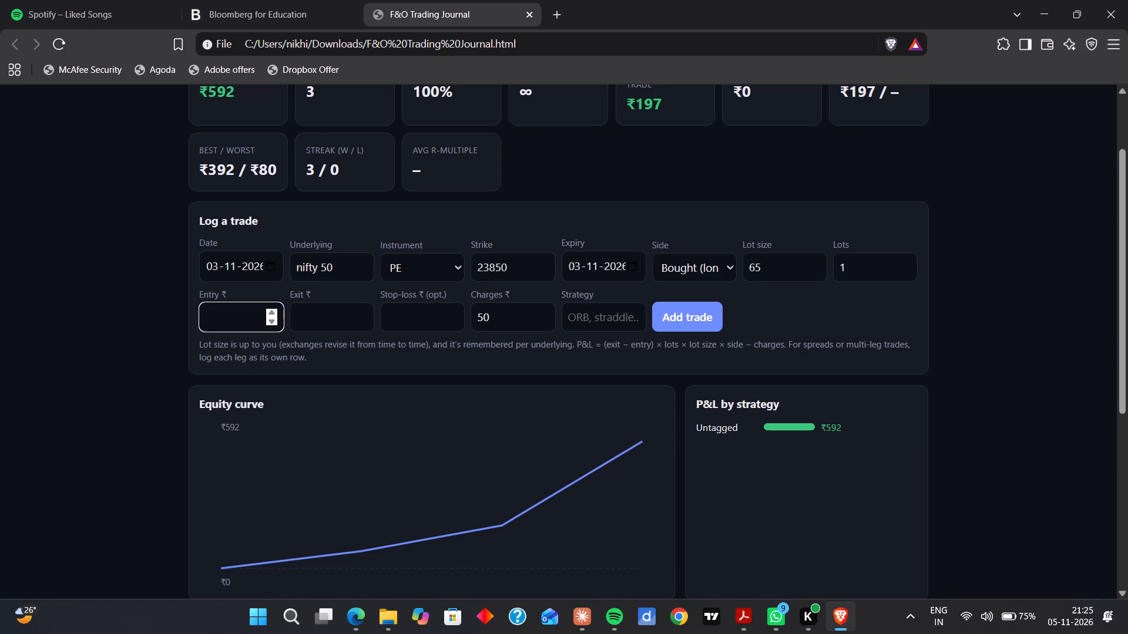
type("154")
type(".45")
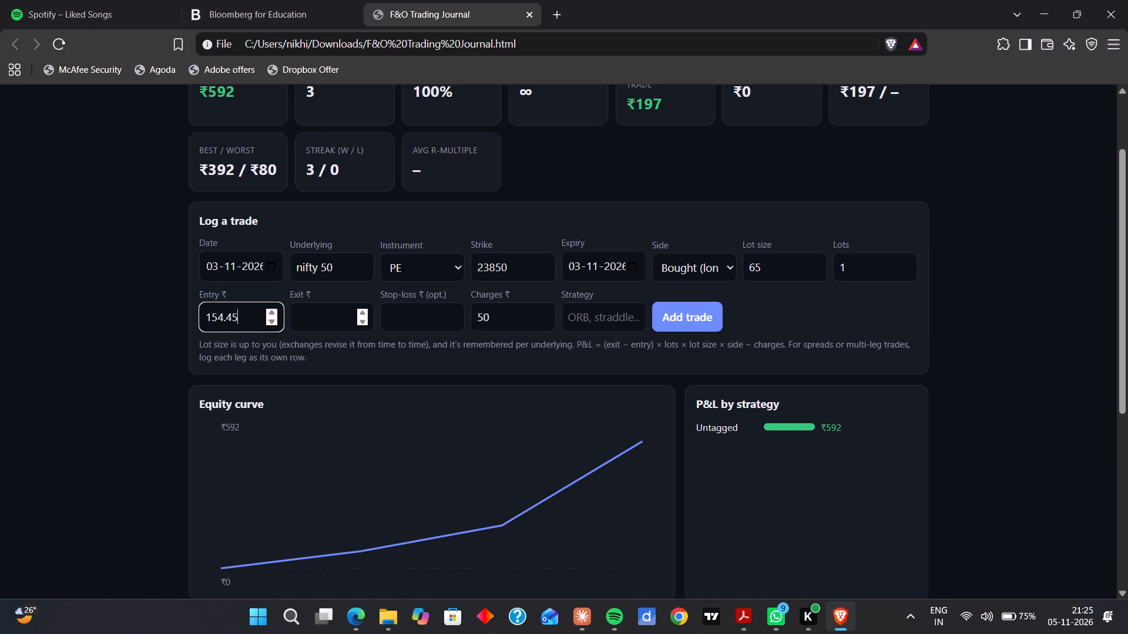
left_click(318, 325)
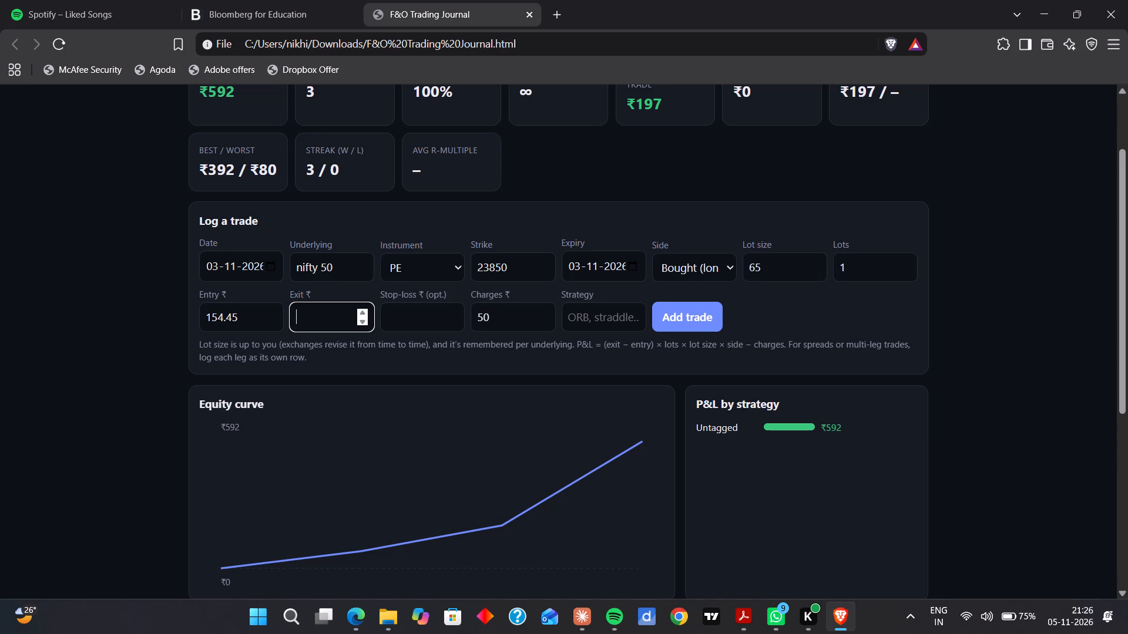
type("112")
type(".70")
left_click(680, 312)
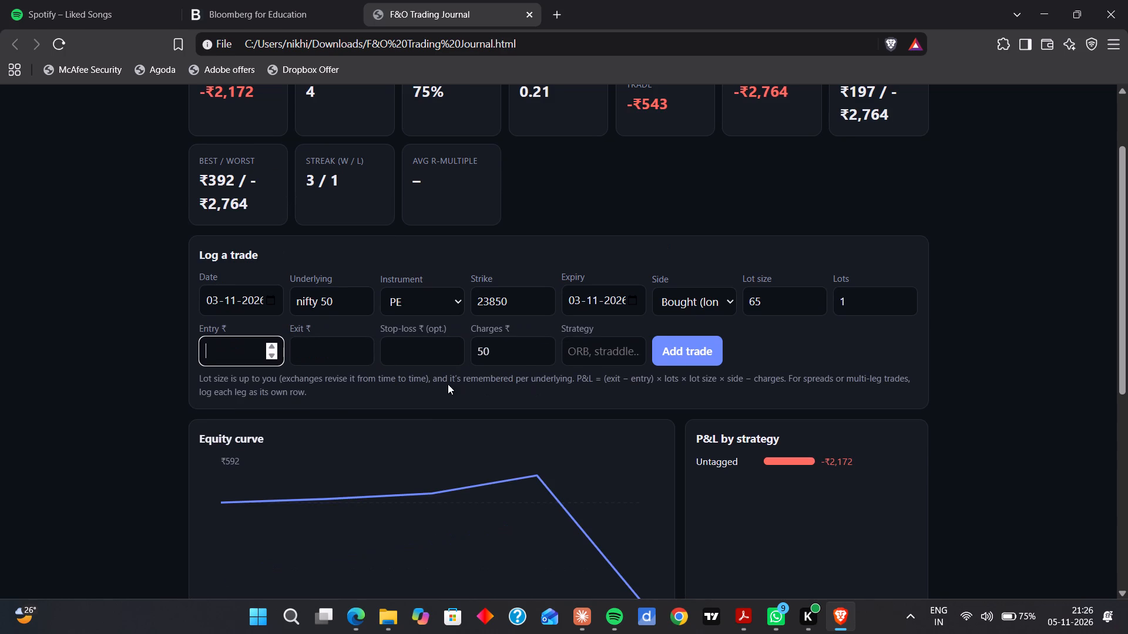
Examine the equity curve, the P&L breakdowns and the list of logged trades.
scroll(542, 457, "down", 2)
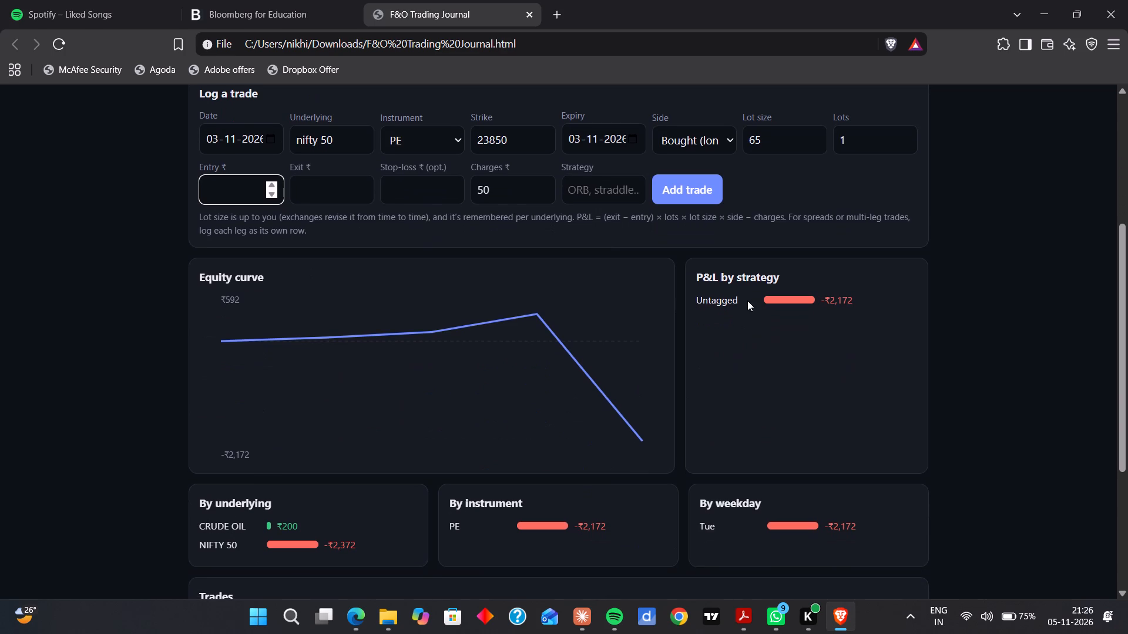
left_click(733, 300)
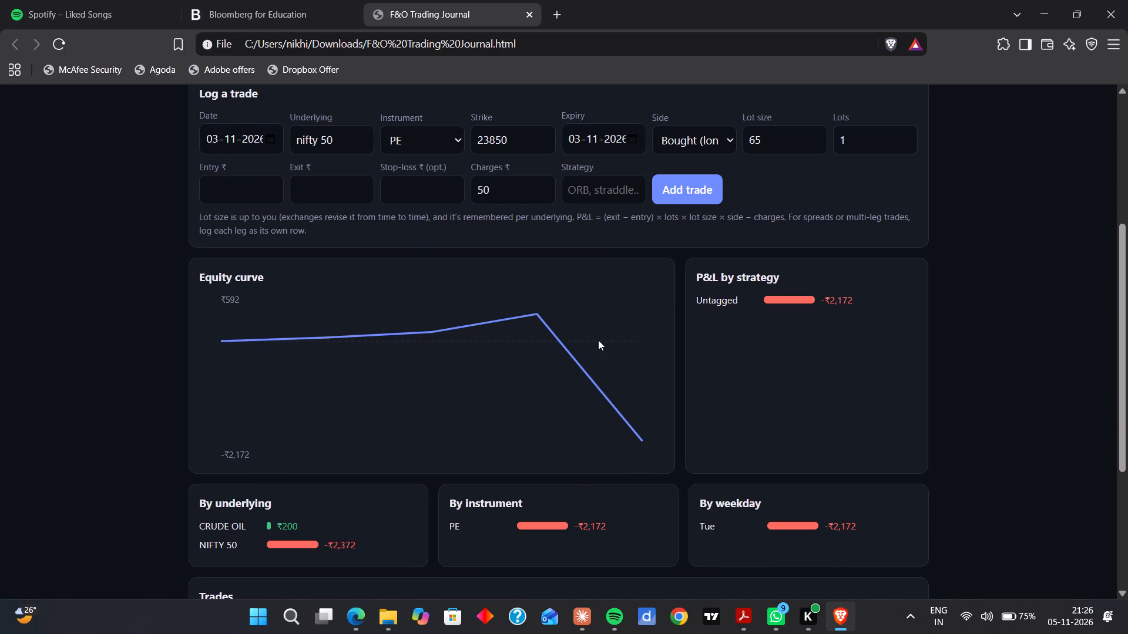
scroll(598, 340, "down", 2)
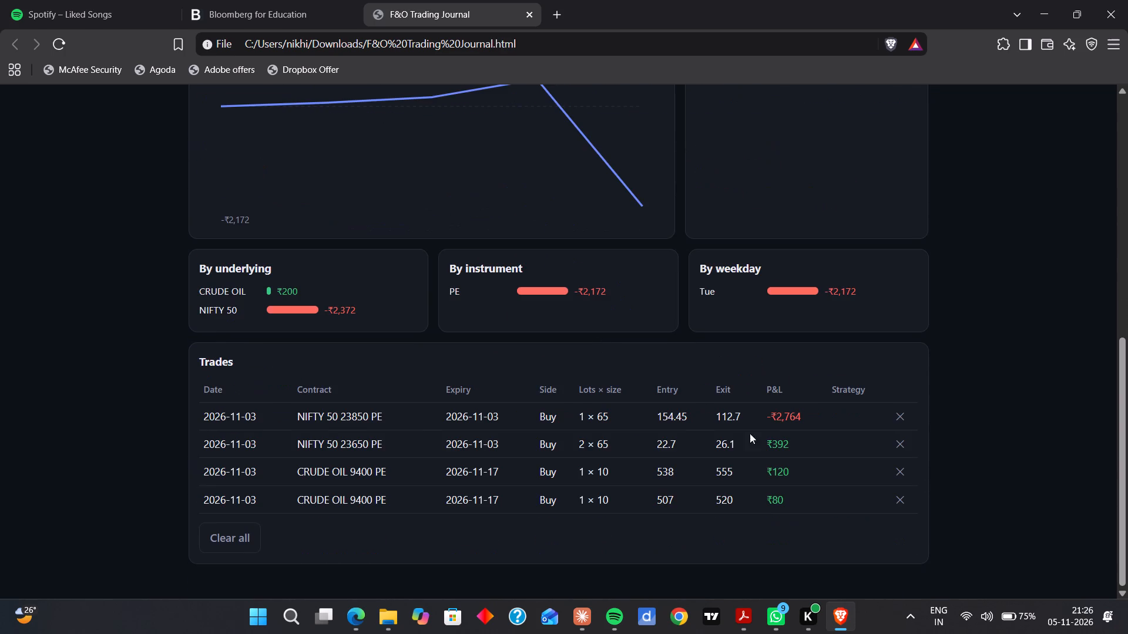
left_click(841, 416)
double_click(226, 422)
left_click(271, 385)
For another nifty 50 trade, change the instrument to CE and set the strike to 24050.
scroll(150, 353, "up", 5)
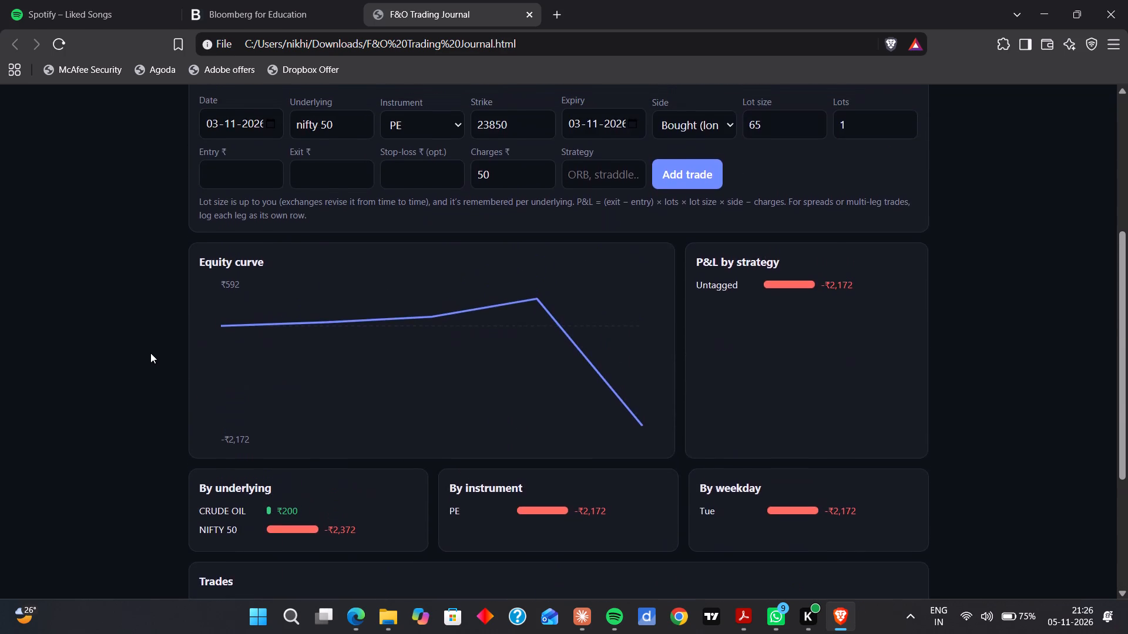
scroll(150, 353, "up", 1)
left_click(233, 315)
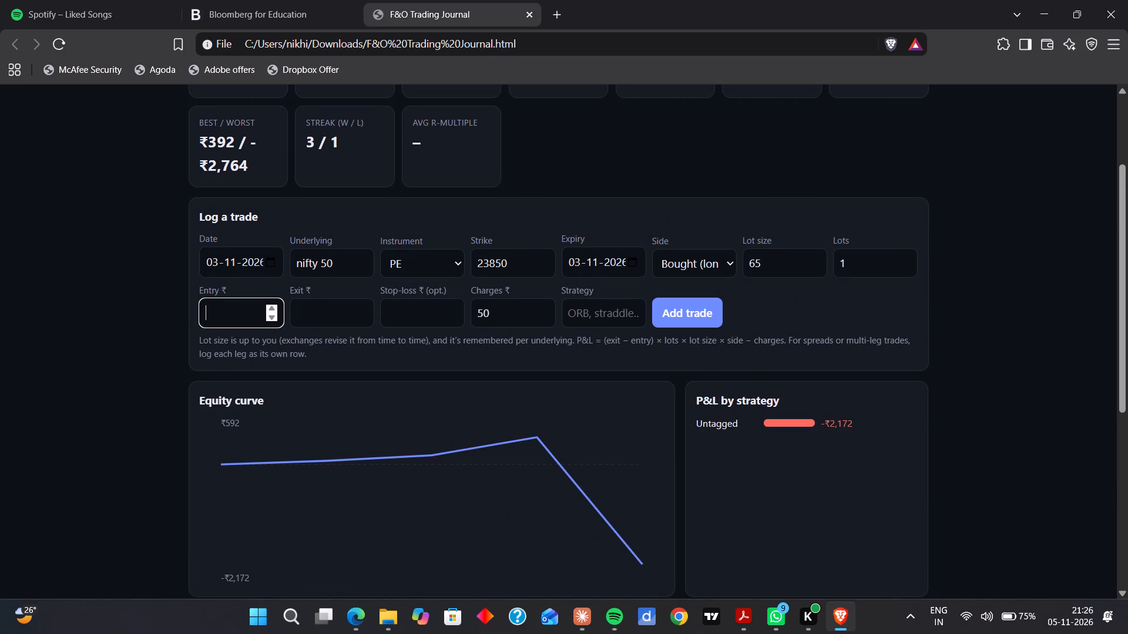
left_click(398, 267)
left_click(416, 296)
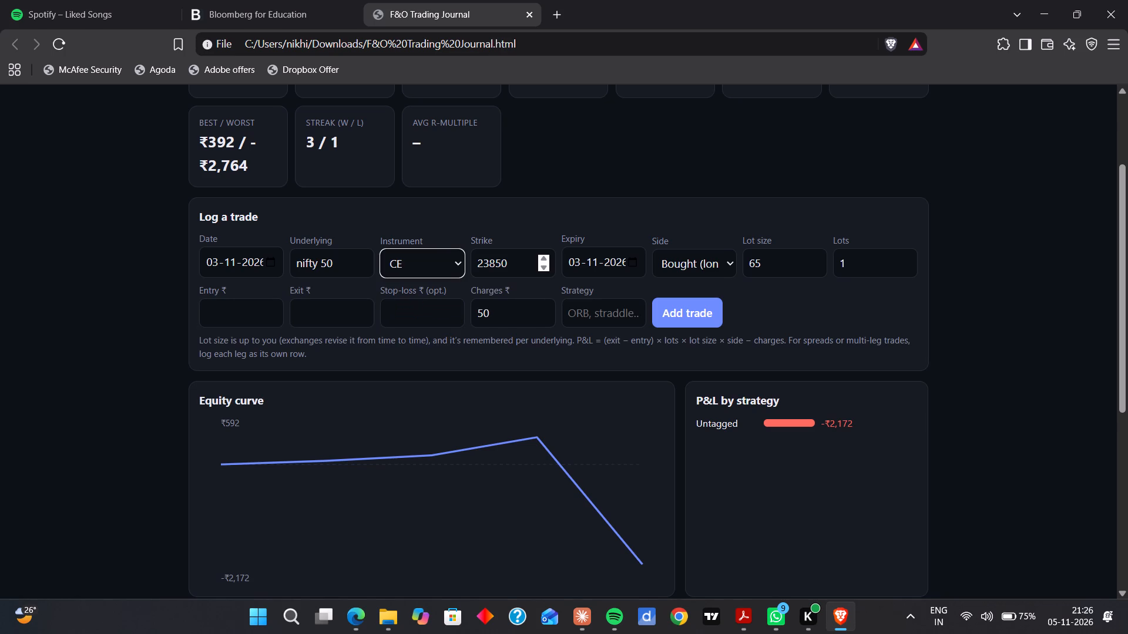
left_click(495, 263)
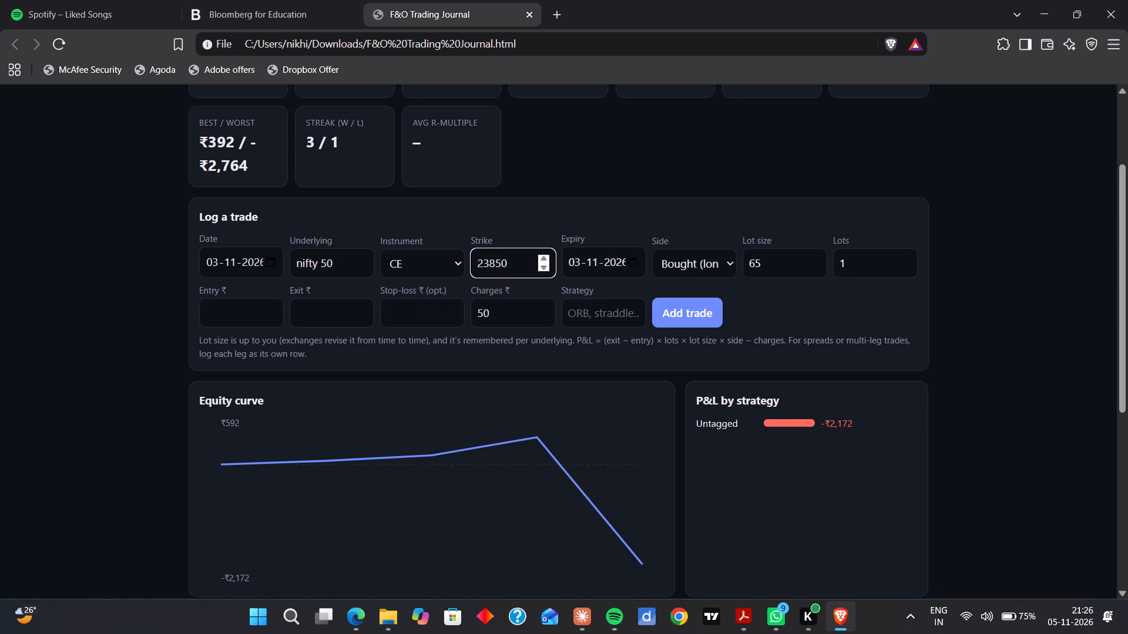
key("BackSpace")
key("BackSpace")
type("40")
Enter an entry price of ₹121.7 and an exit price of ₹182.5, and add the nifty 50 CE trade to the journal.
left_click(219, 312)
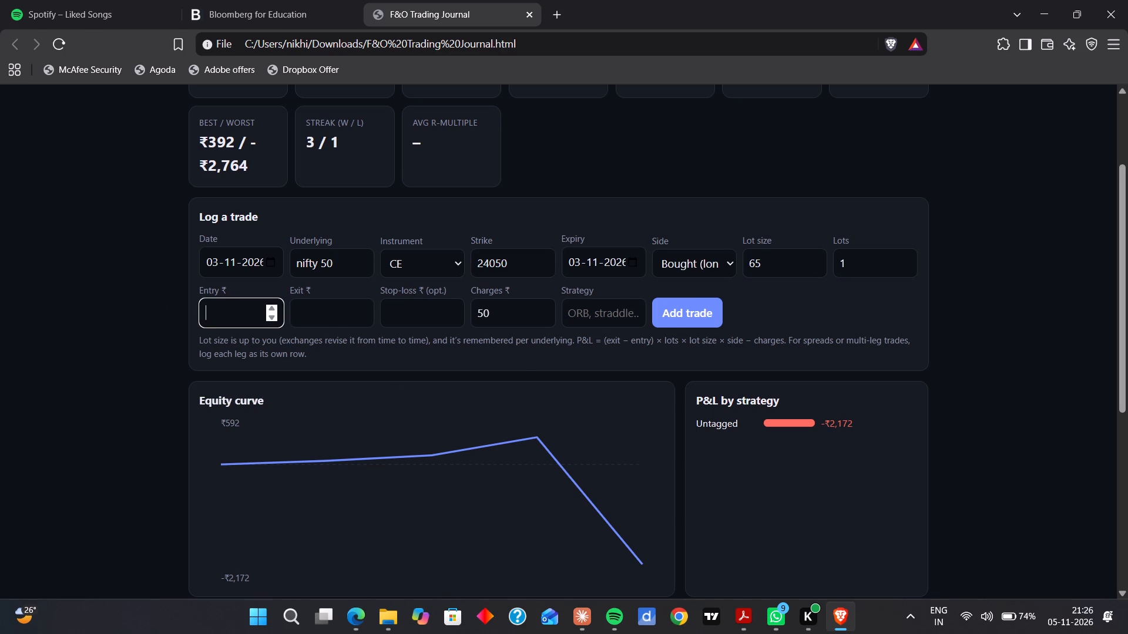
type("121")
type(".7")
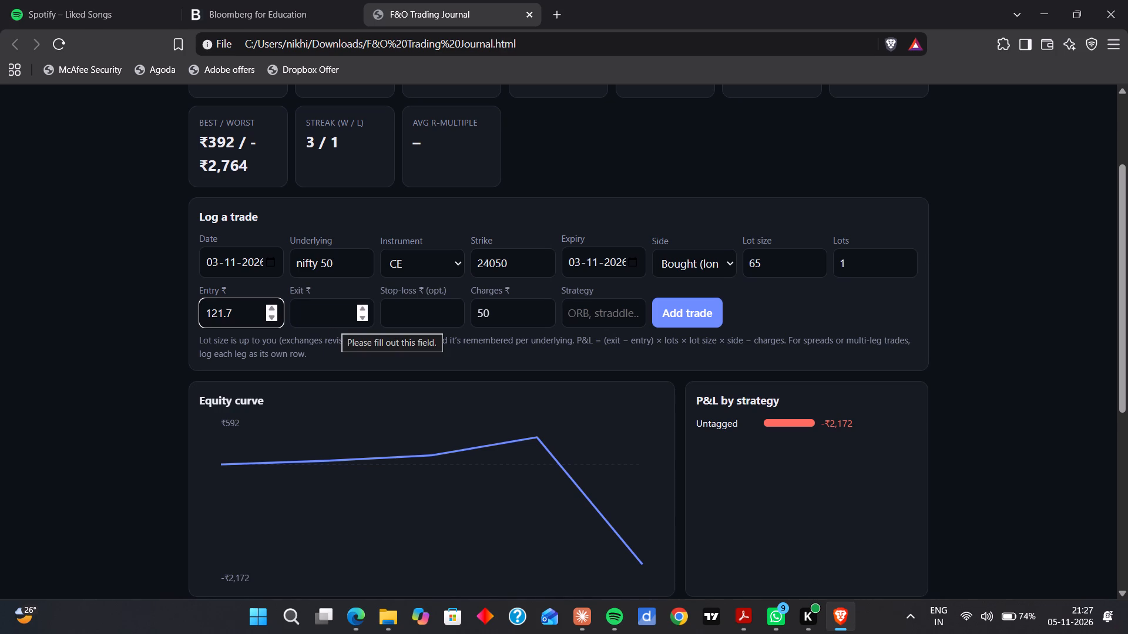
left_click(334, 322)
type("18")
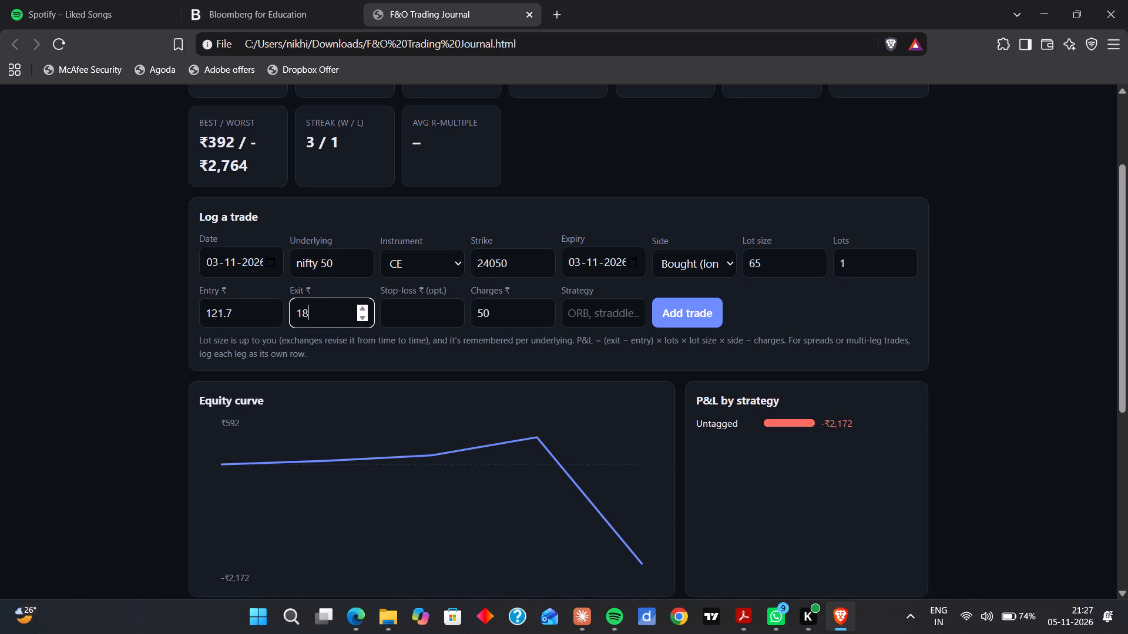
key("2")
type(".5")
left_click(684, 310)
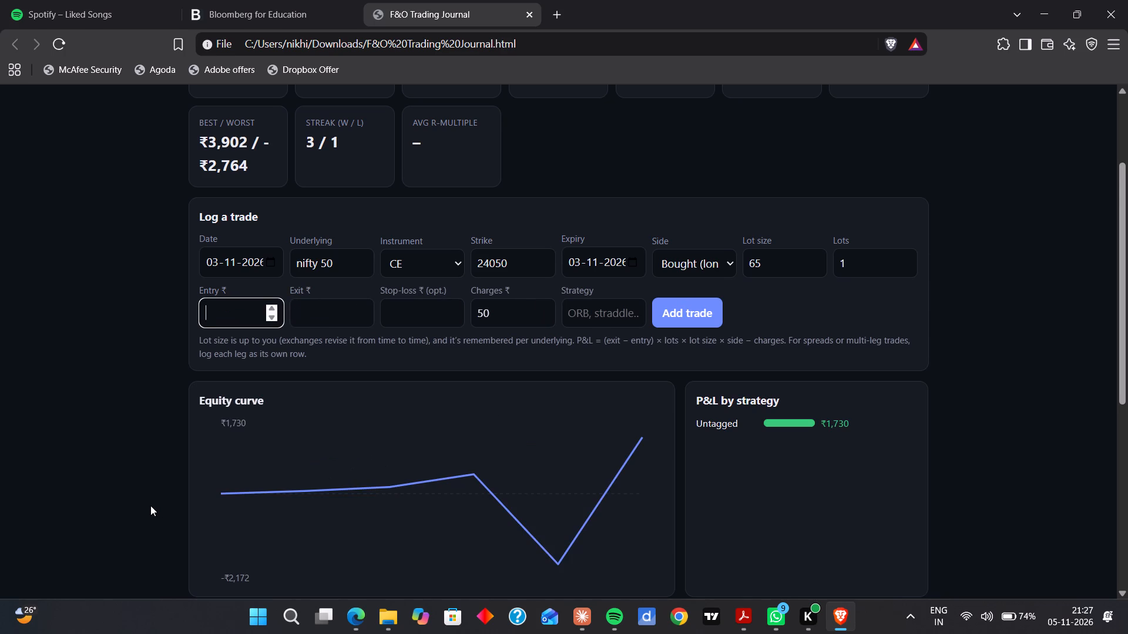
Review the journal's summary statistics, equity curve, P&L breakdowns and trades table with the new CE trade included.
scroll(149, 505, "down", 9)
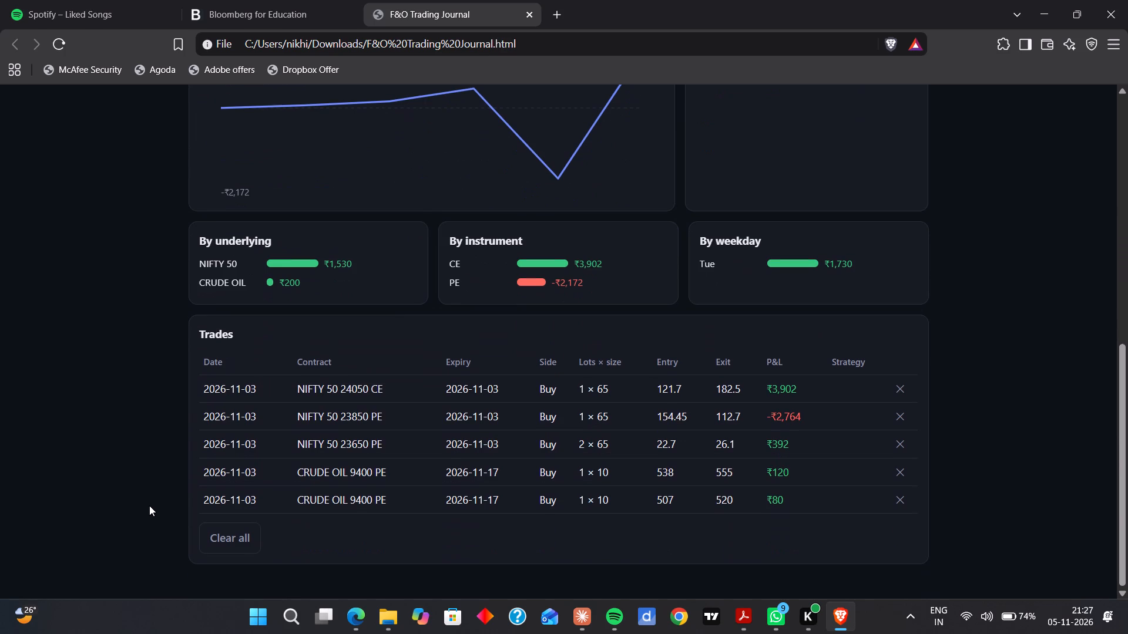
scroll(149, 505, "up", 2)
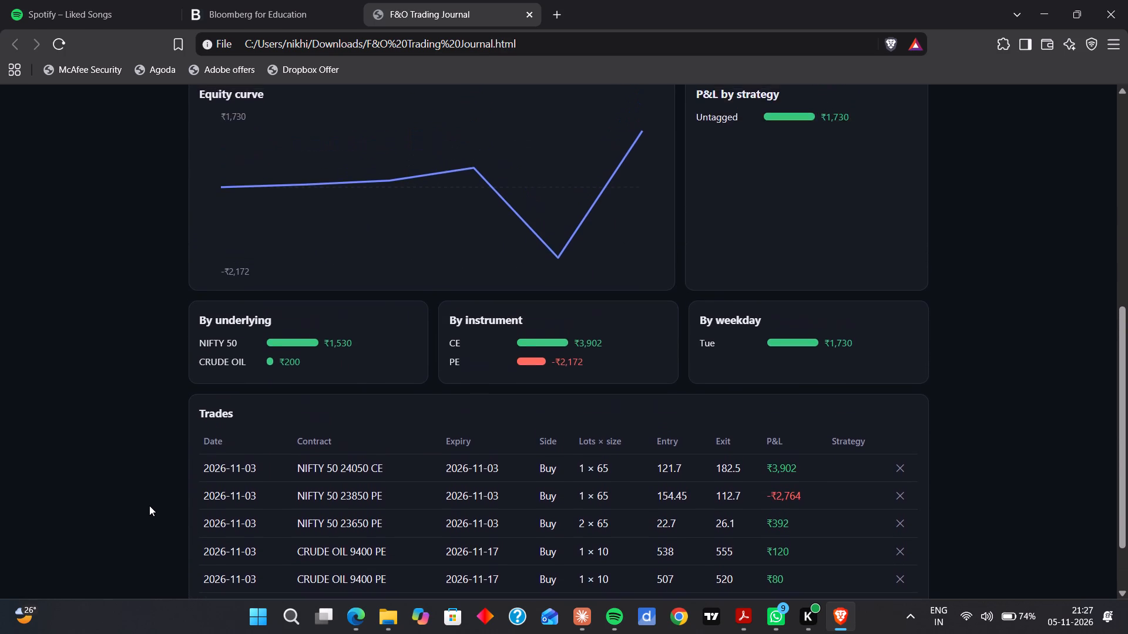
scroll(149, 505, "up", 6)
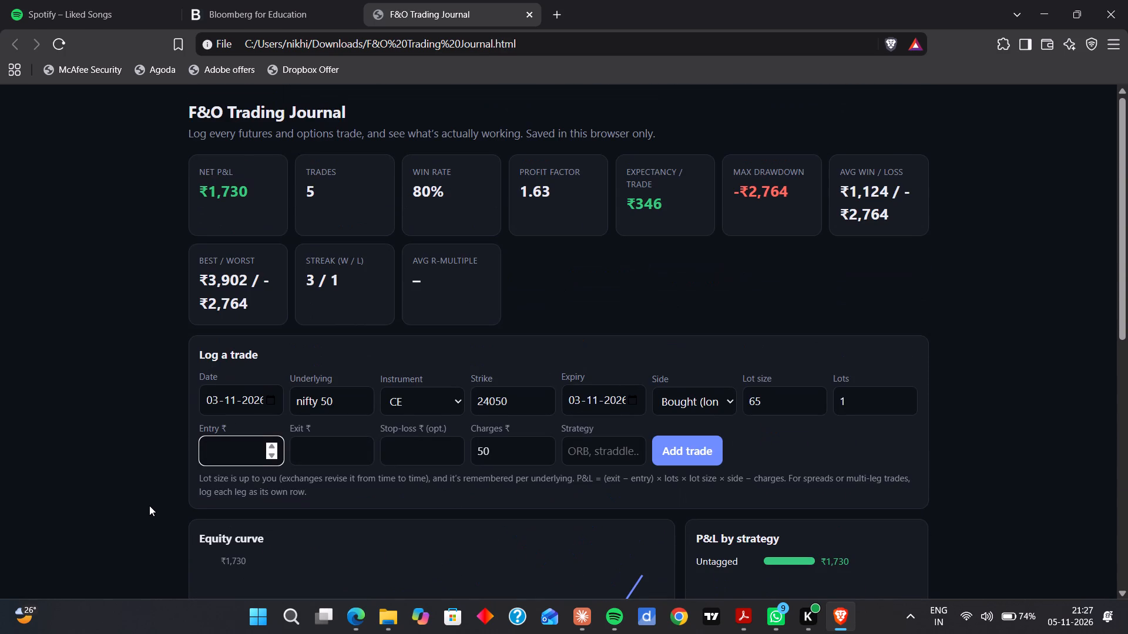
scroll(149, 505, "down", 3)
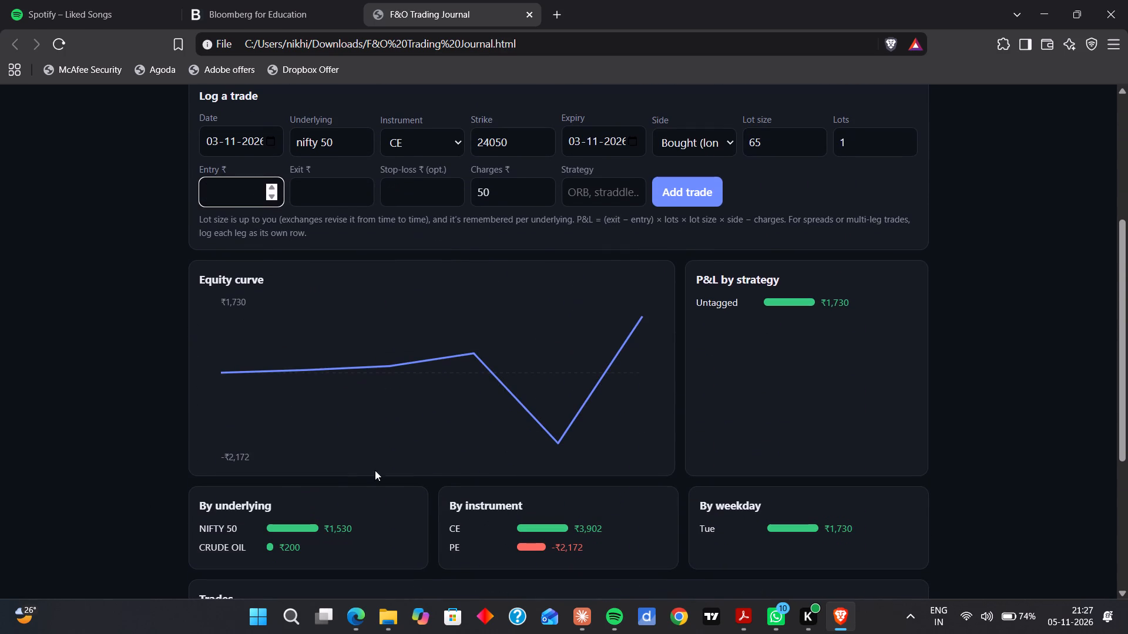
scroll(224, 422, "down", 2)
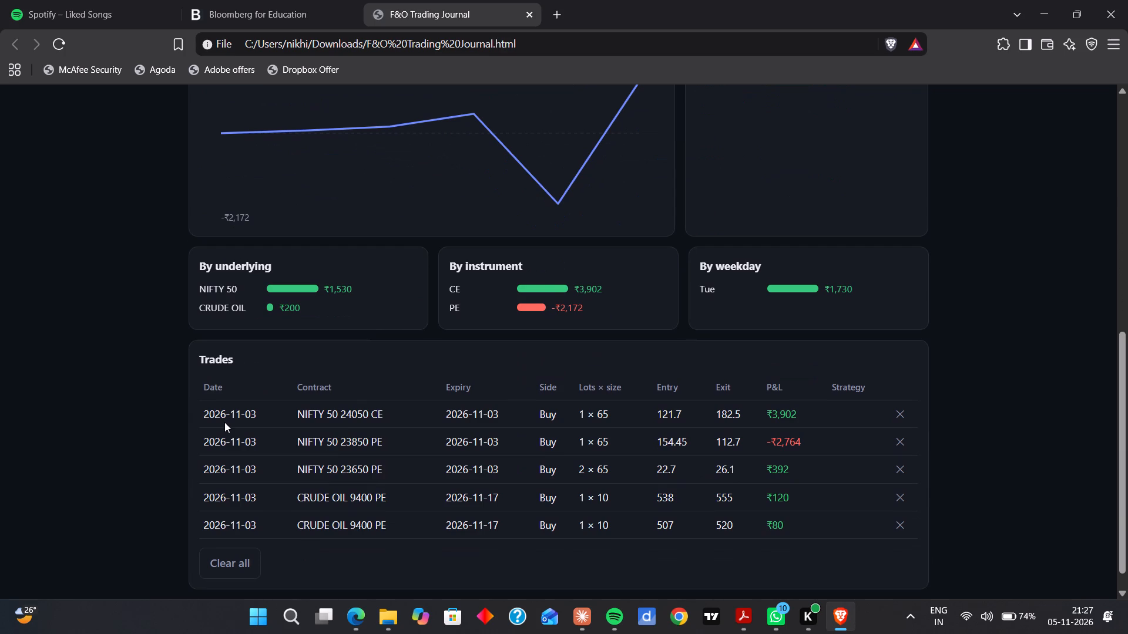
scroll(156, 427, "up", 4)
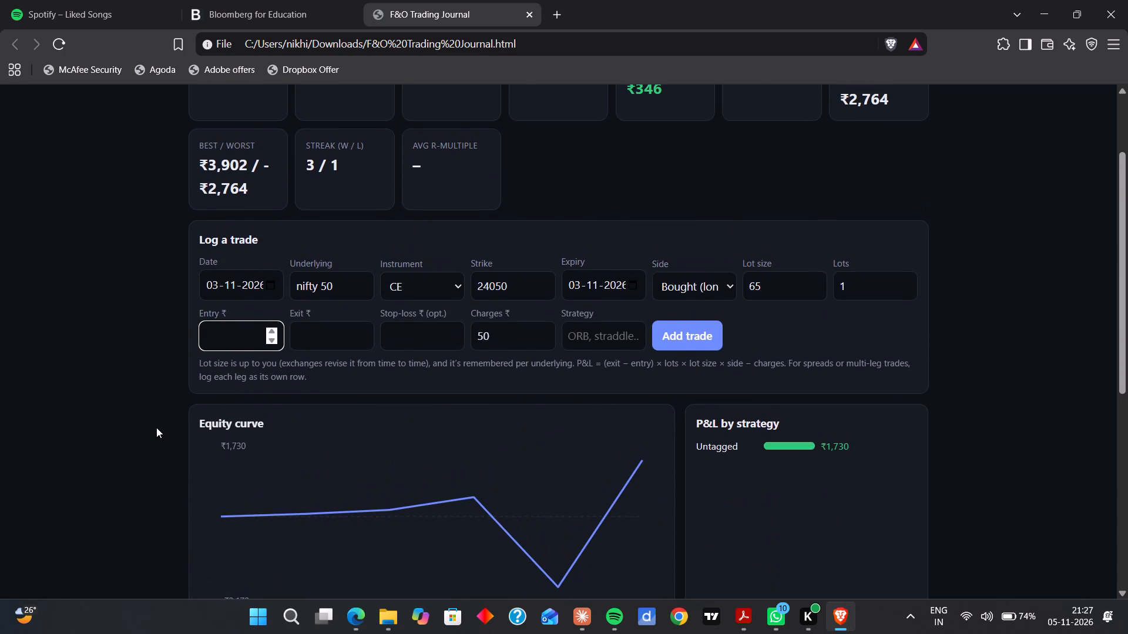
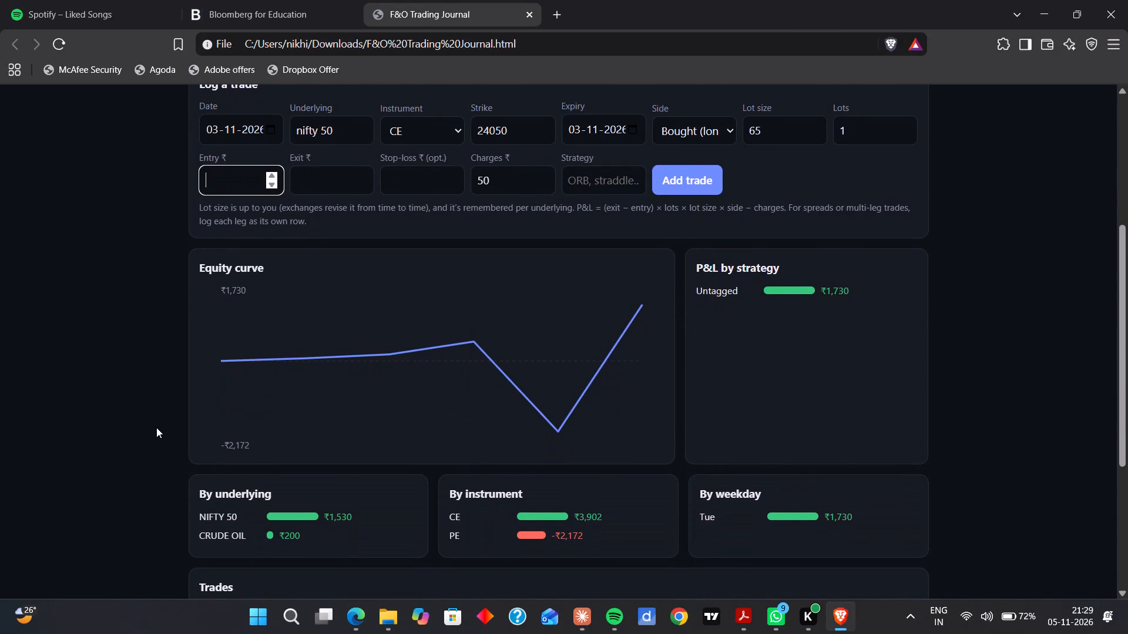
Examine the equity curve, the P&L breakdowns by underlying, instrument and weekday, and the list of logged trades.
scroll(156, 427, "down", 5)
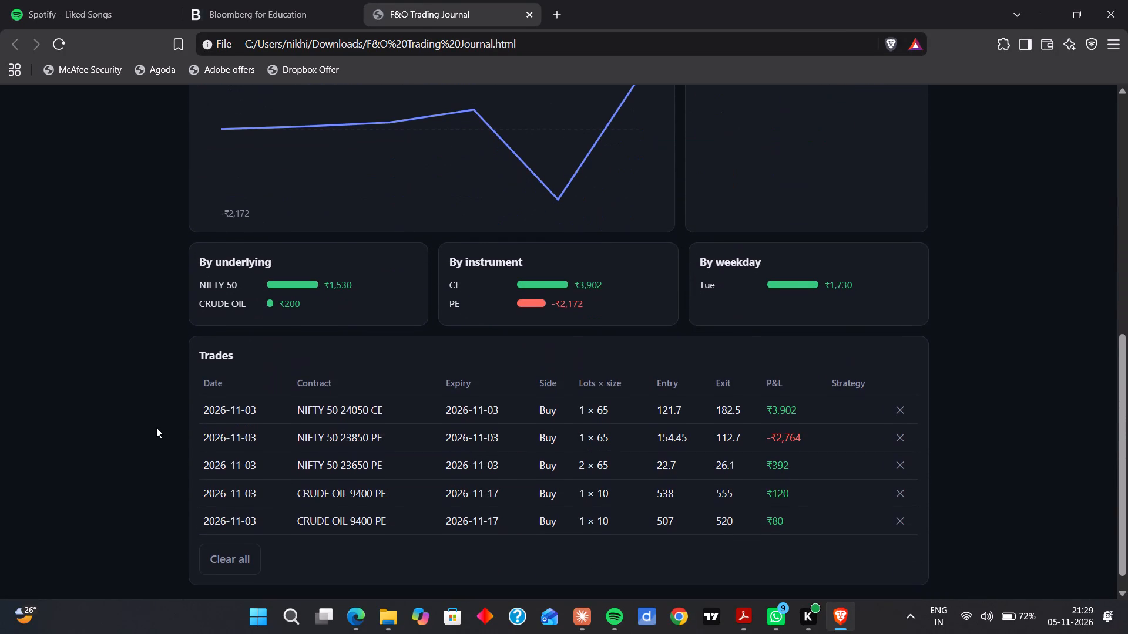
scroll(156, 427, "up", 1)
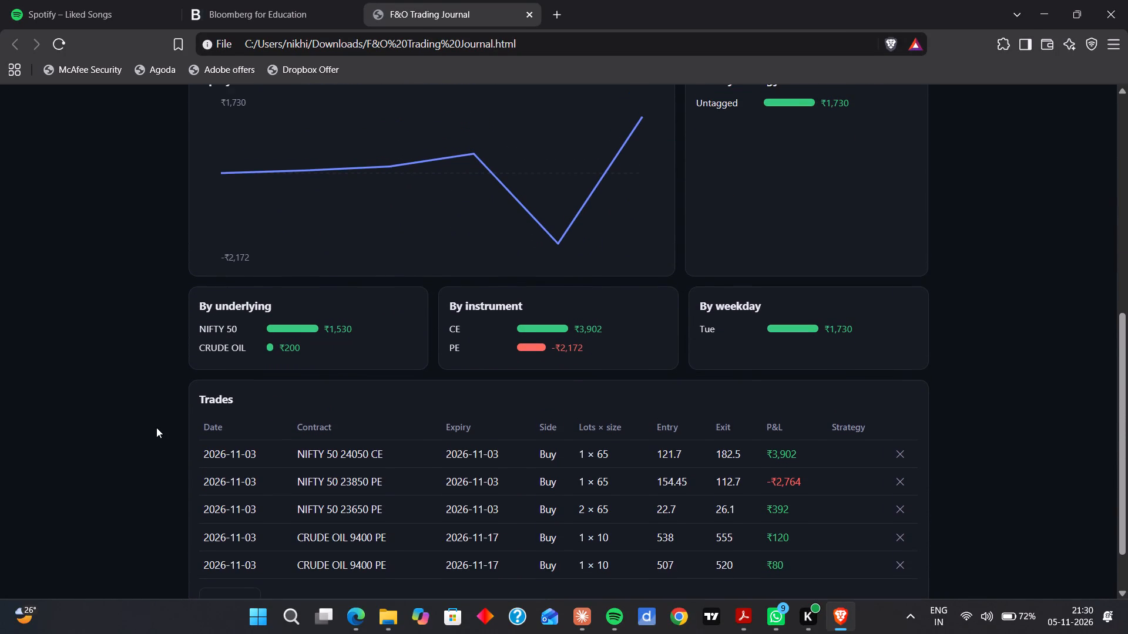
scroll(156, 427, "up", 2)
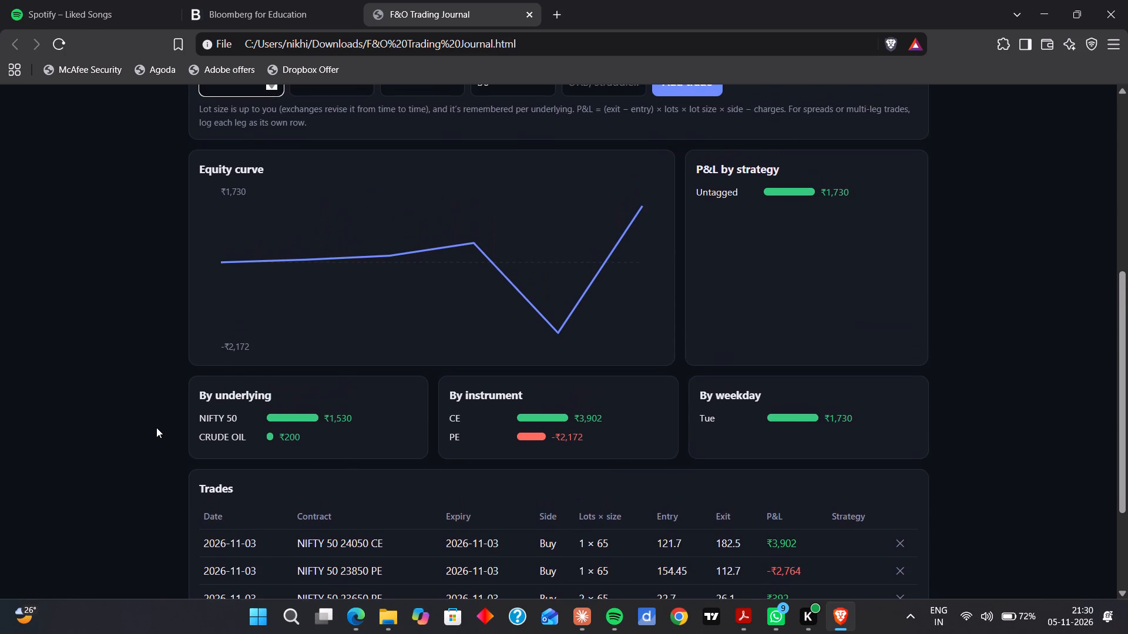
scroll(156, 427, "down", 2)
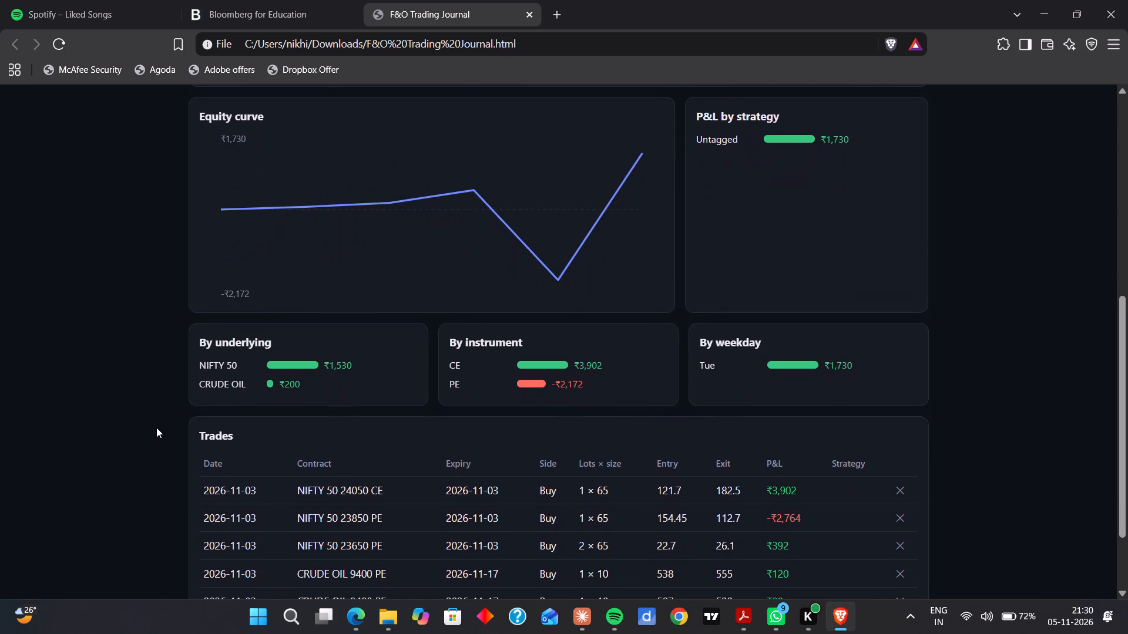
scroll(156, 427, "down", 2)
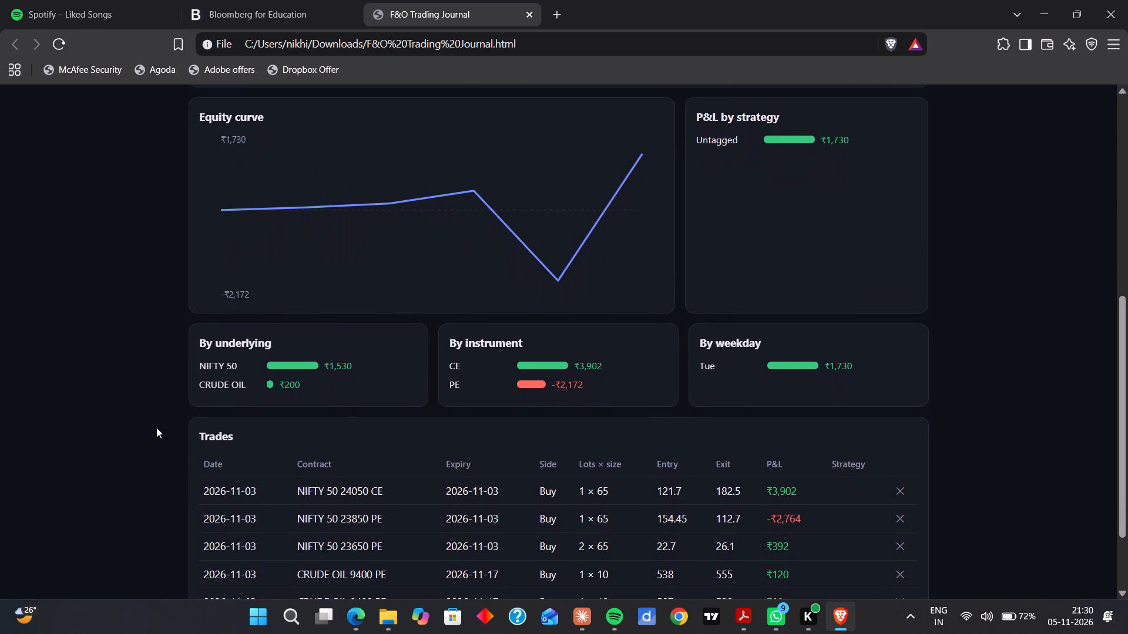
scroll(156, 427, "down", 5)
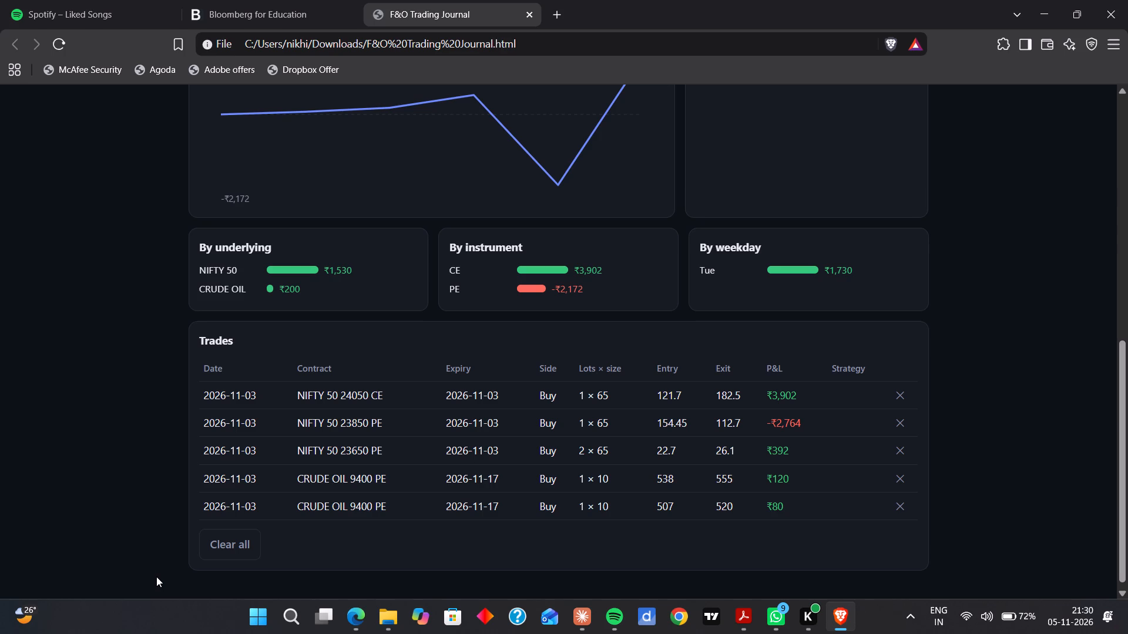
Delete all logged trades from the journal.
scroll(183, 530, "up", 1)
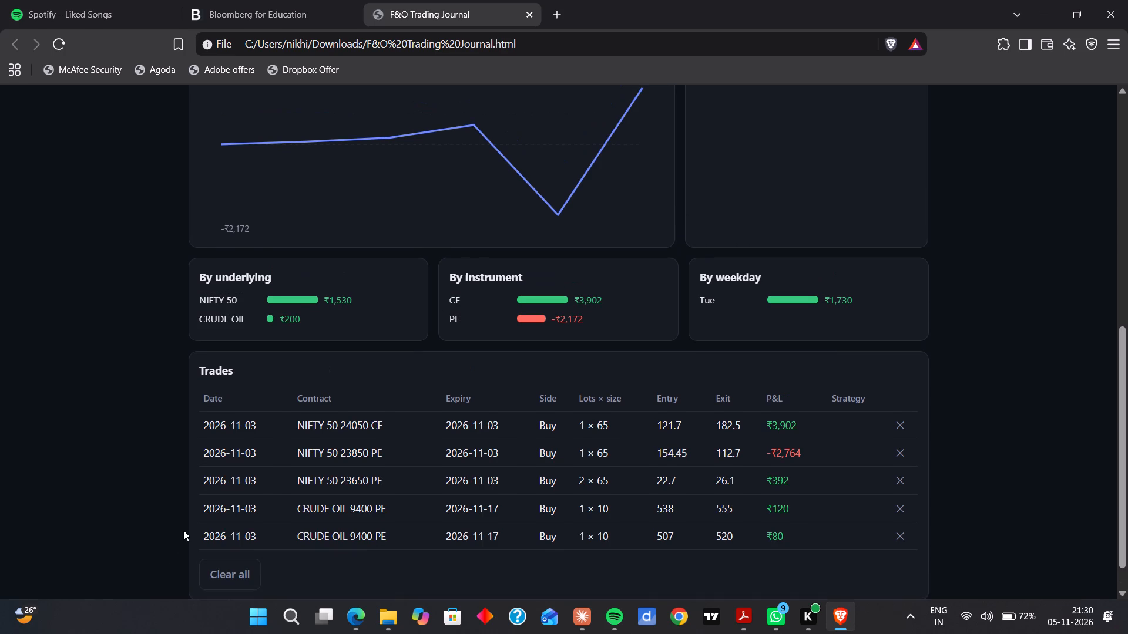
double_click(240, 536)
double_click(253, 537)
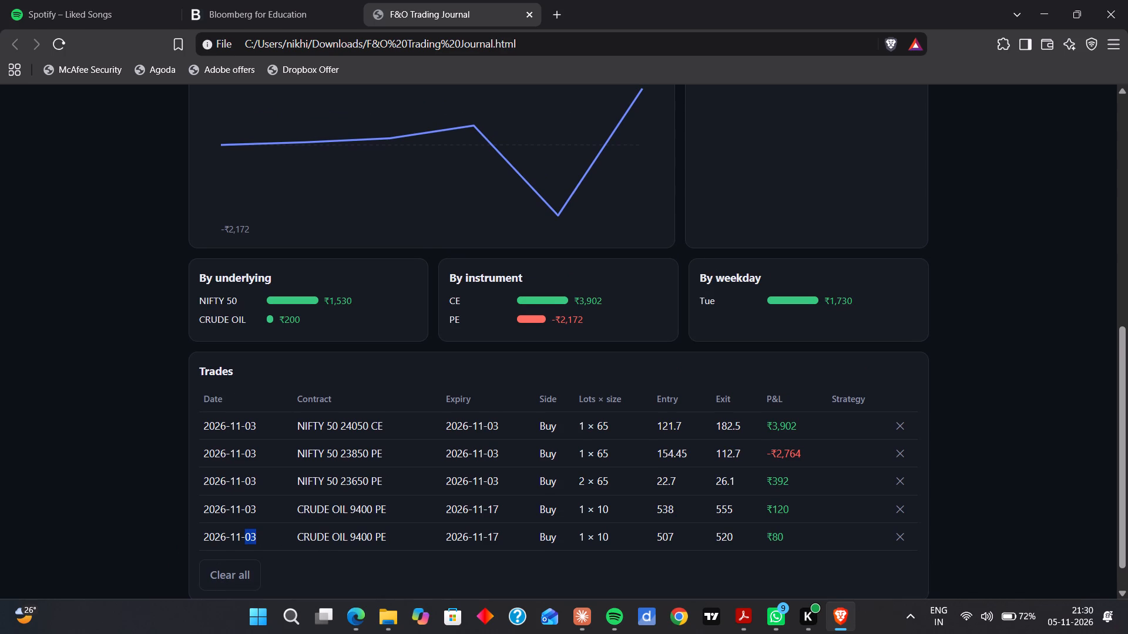
left_click(233, 570)
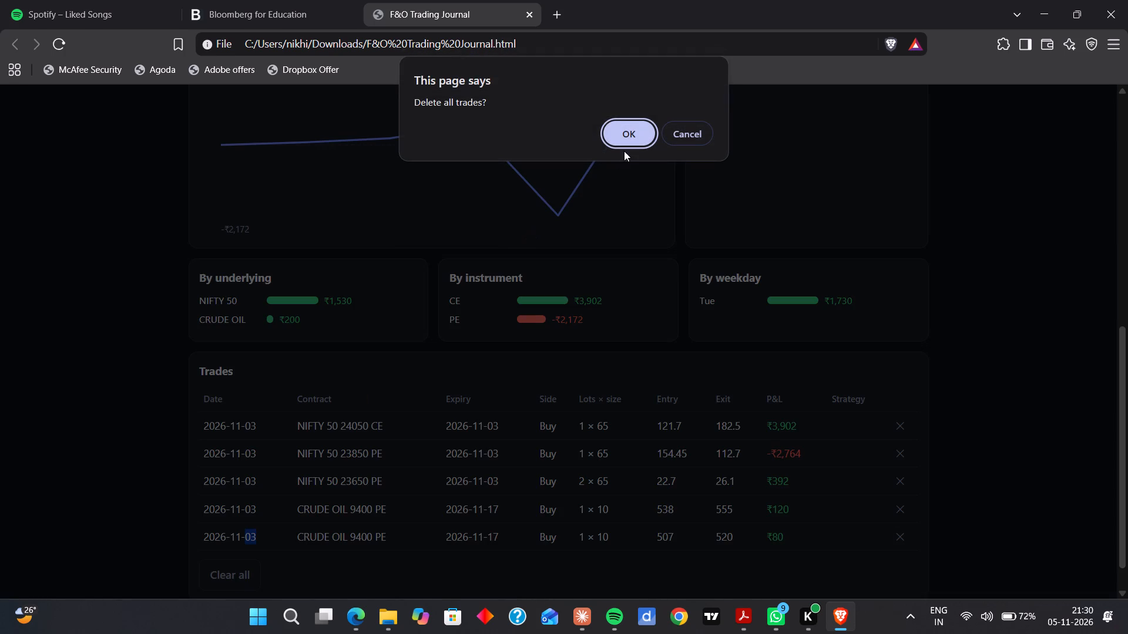
left_click(630, 141)
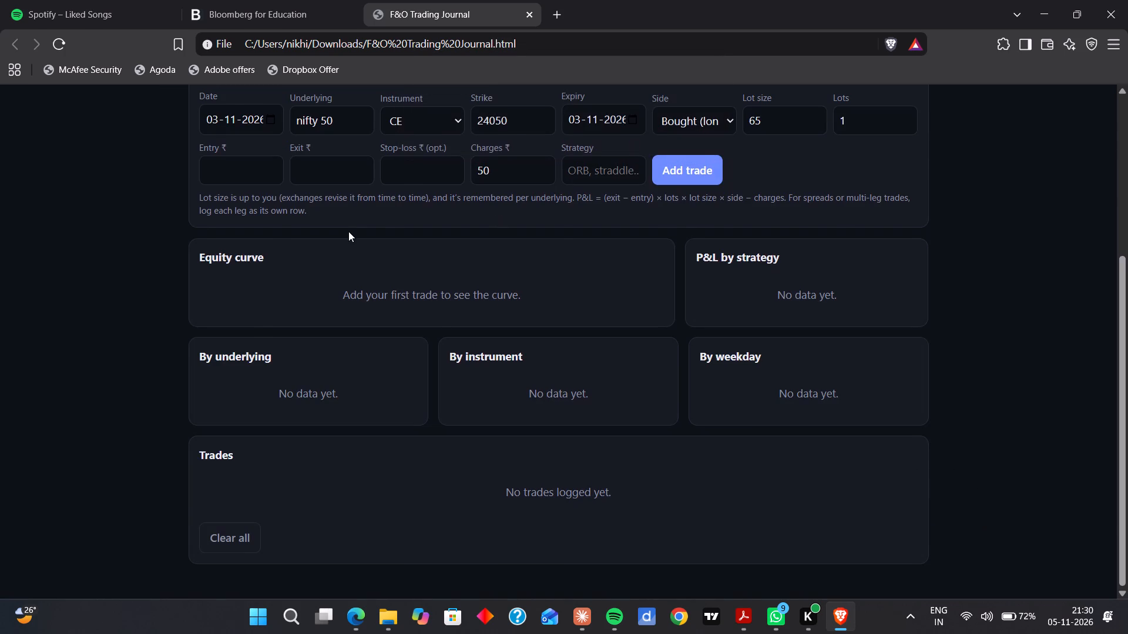
scroll(348, 231, "up", 1)
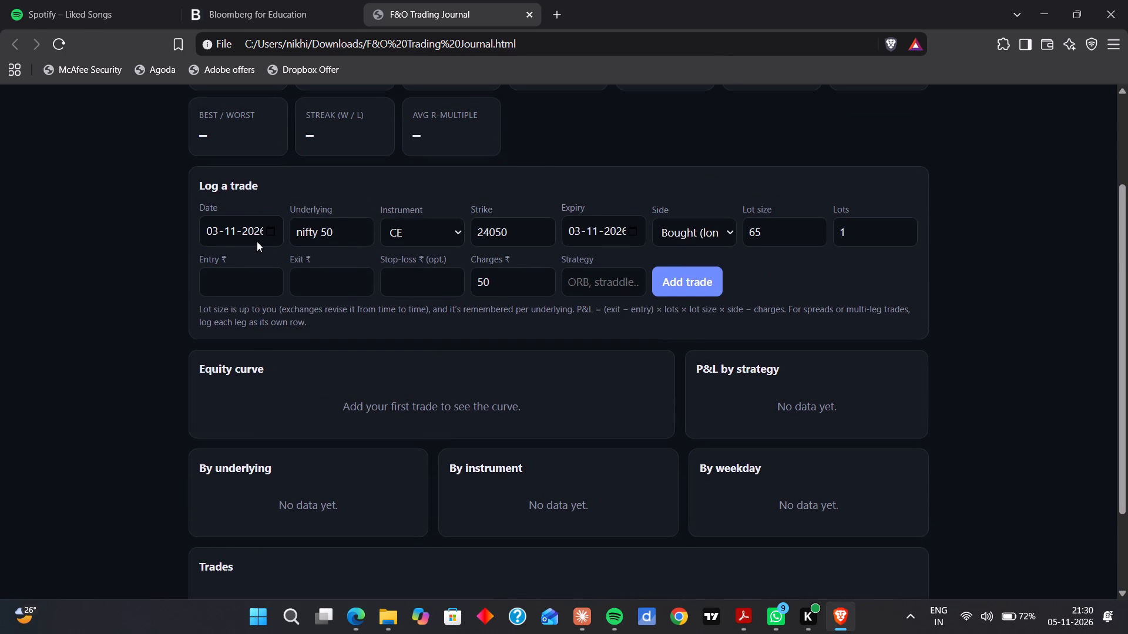
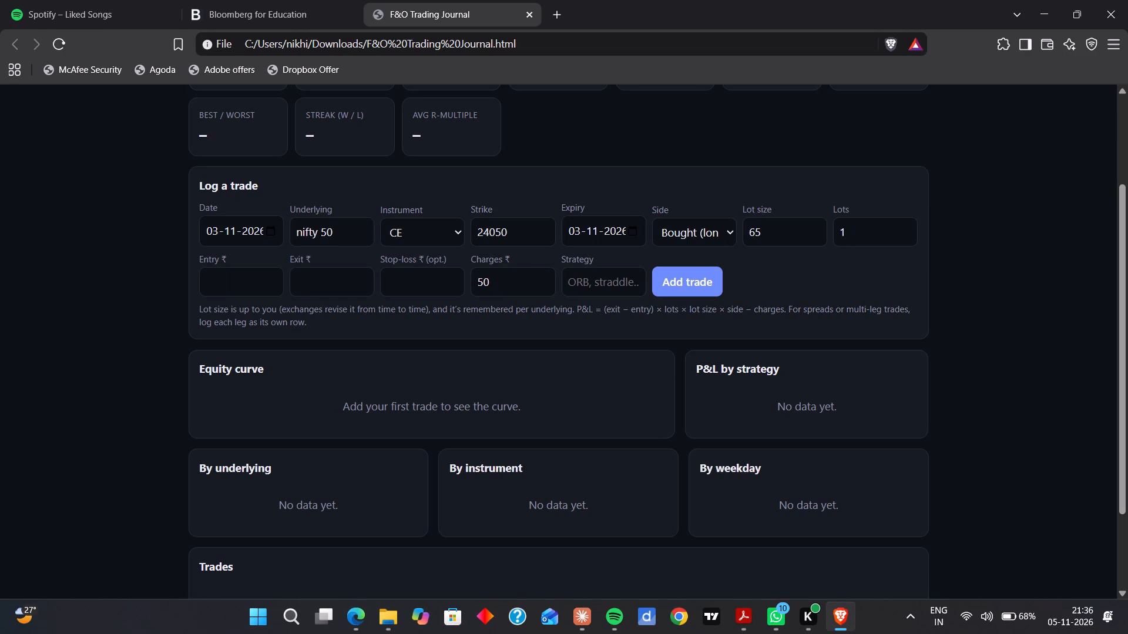
Set the new nifty 50 trade's contract to strike 23650, instrument PE, with 2 lots.
left_click(506, 235)
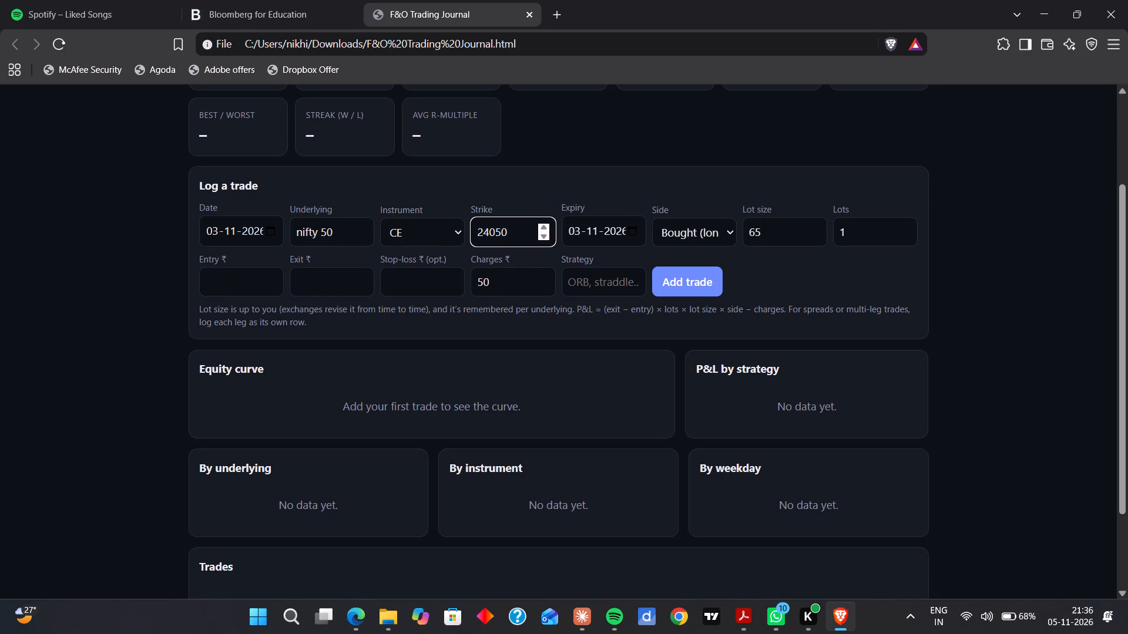
key("BackSpace")
key("BackSpace")
key("BackSpace")
key("BackSpace")
type("23")
type("650")
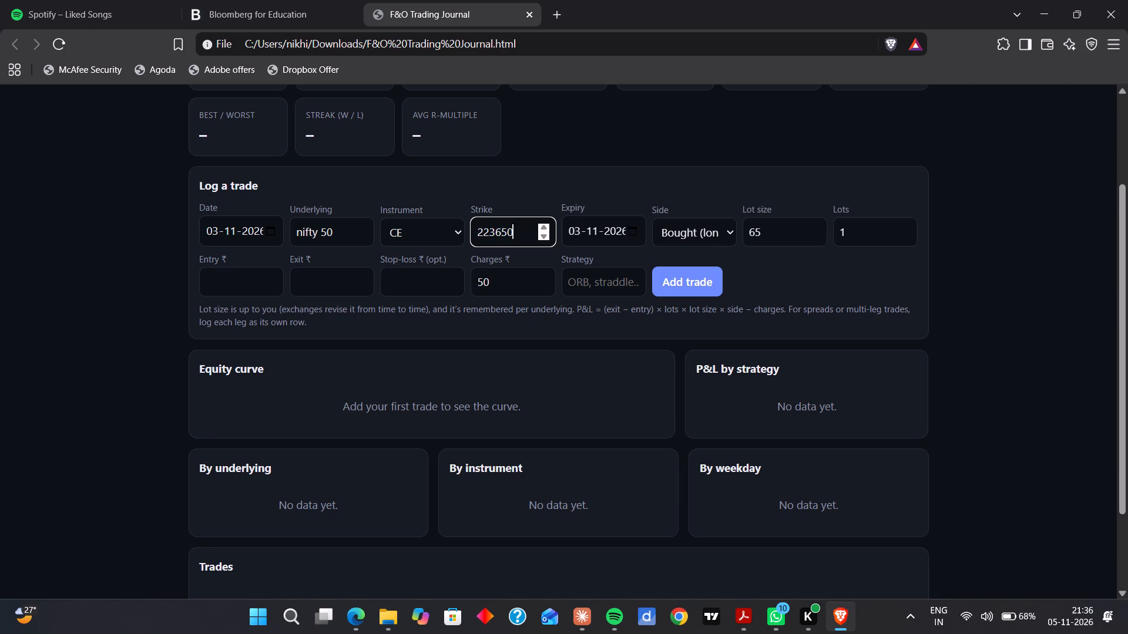
left_click(486, 235)
key("BackSpace")
double_click(439, 242)
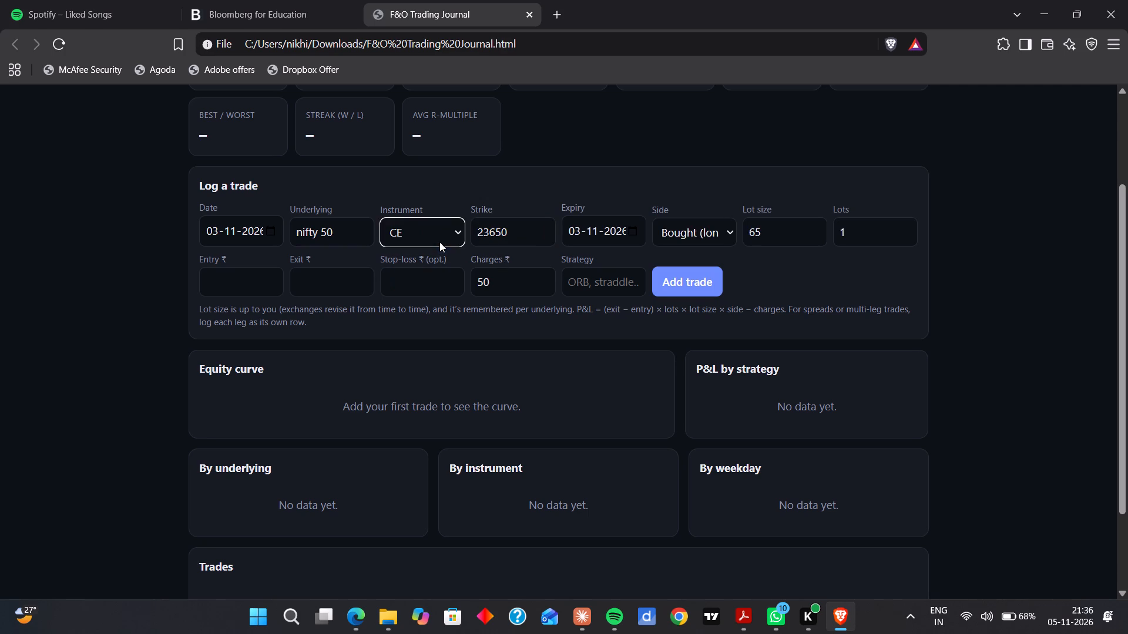
left_click(439, 242)
left_click(432, 275)
left_click(686, 235)
left_click(690, 233)
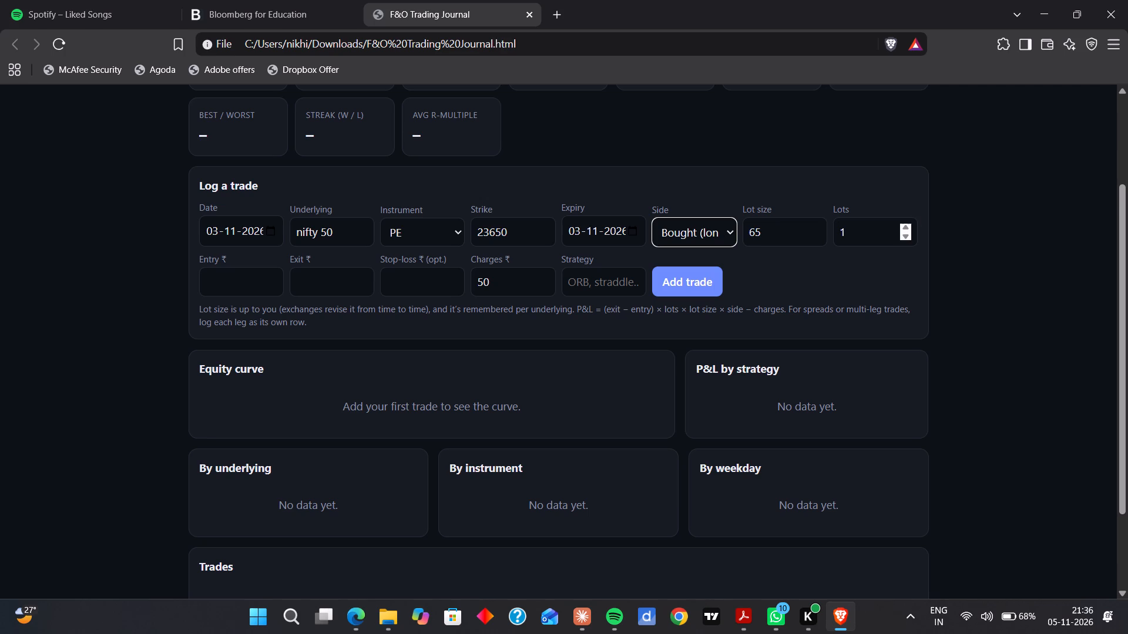
left_click(885, 222)
key("BackSpace")
key("2")
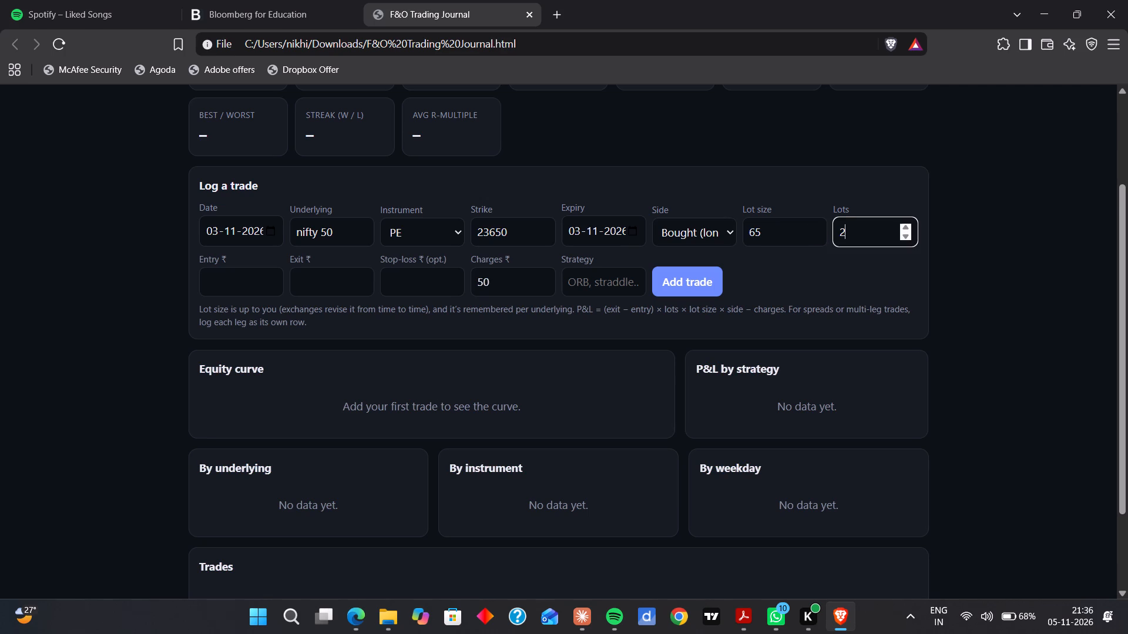
Enter entry price 22.7, exit price 26.1 and strategy "naked", and add the 23650 PE trade to the journal.
left_click(217, 289)
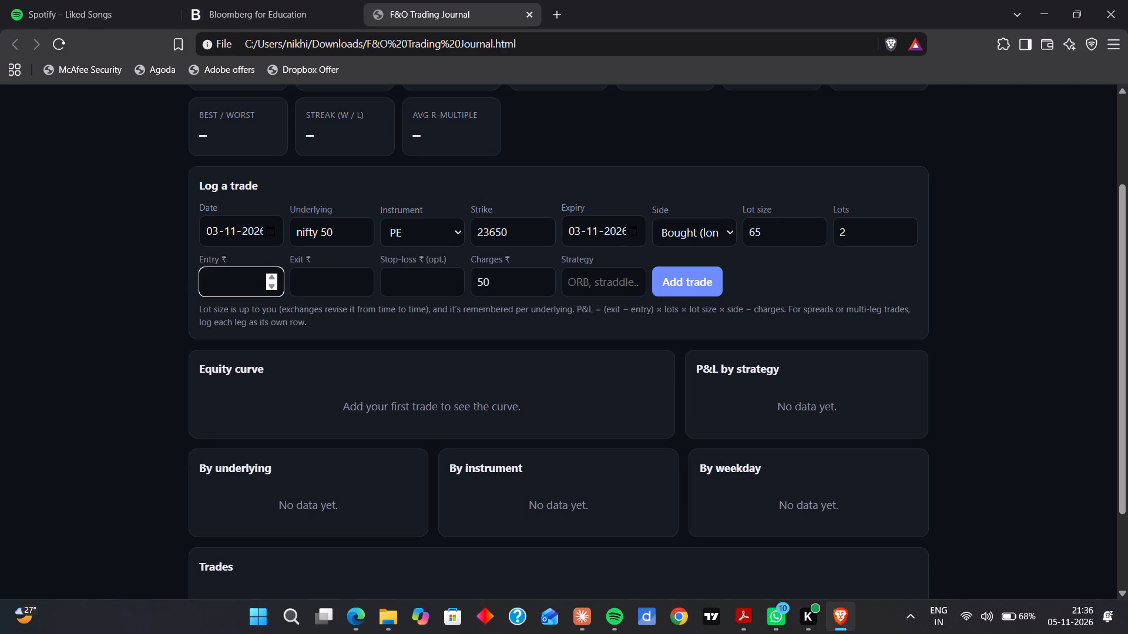
type("22.7")
left_click(310, 285)
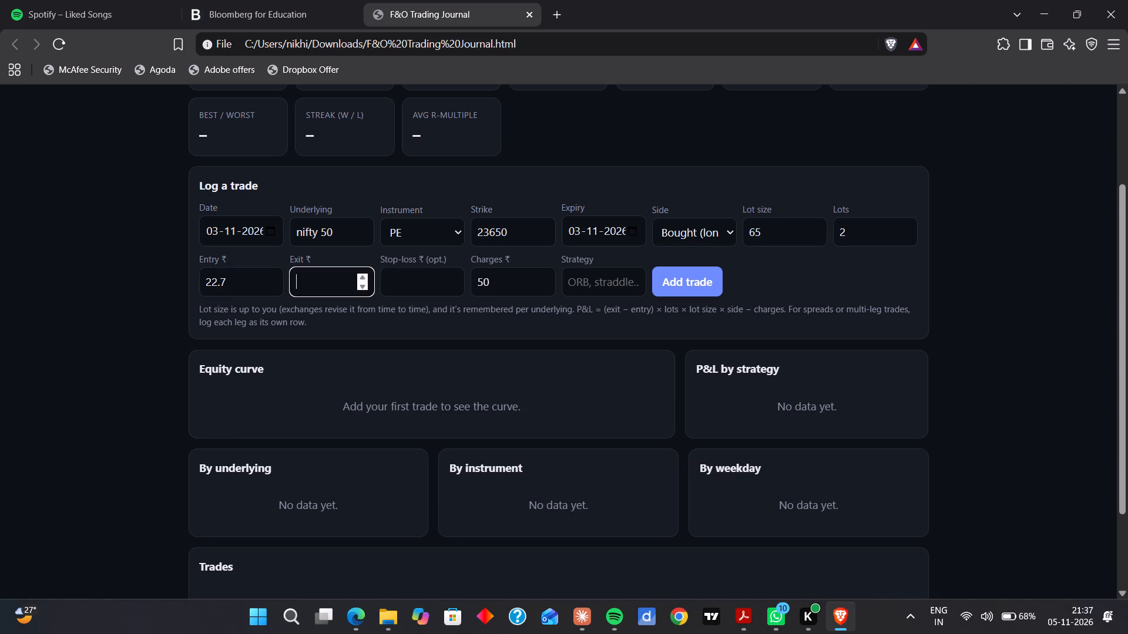
type("26.1")
left_click(416, 288)
left_click(593, 284)
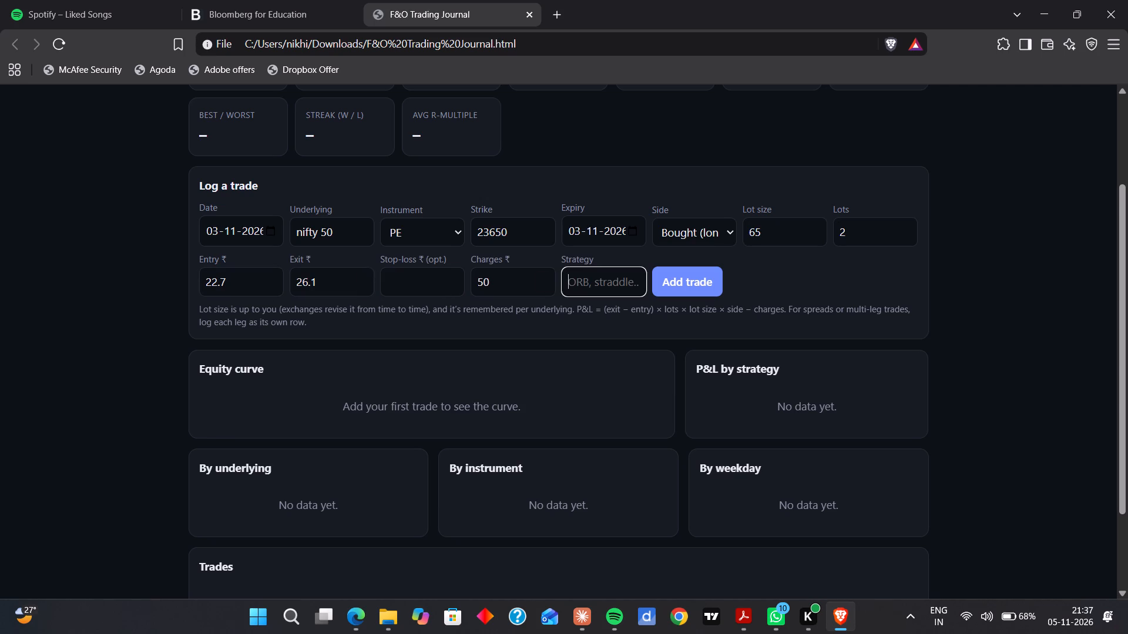
type("nak")
type("ed")
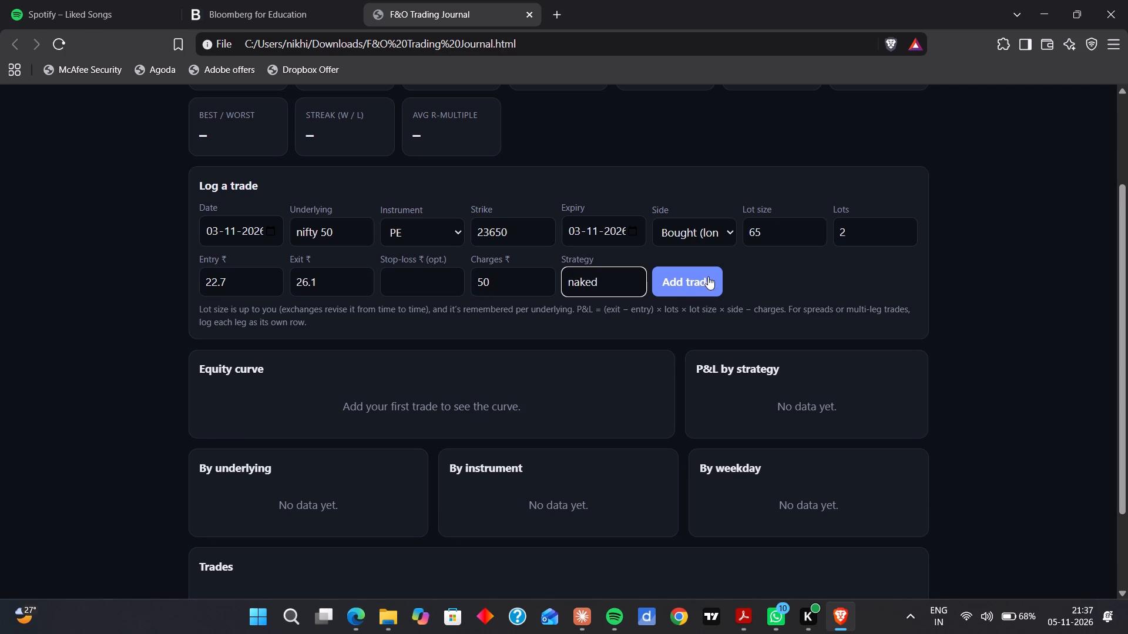
left_click(707, 280)
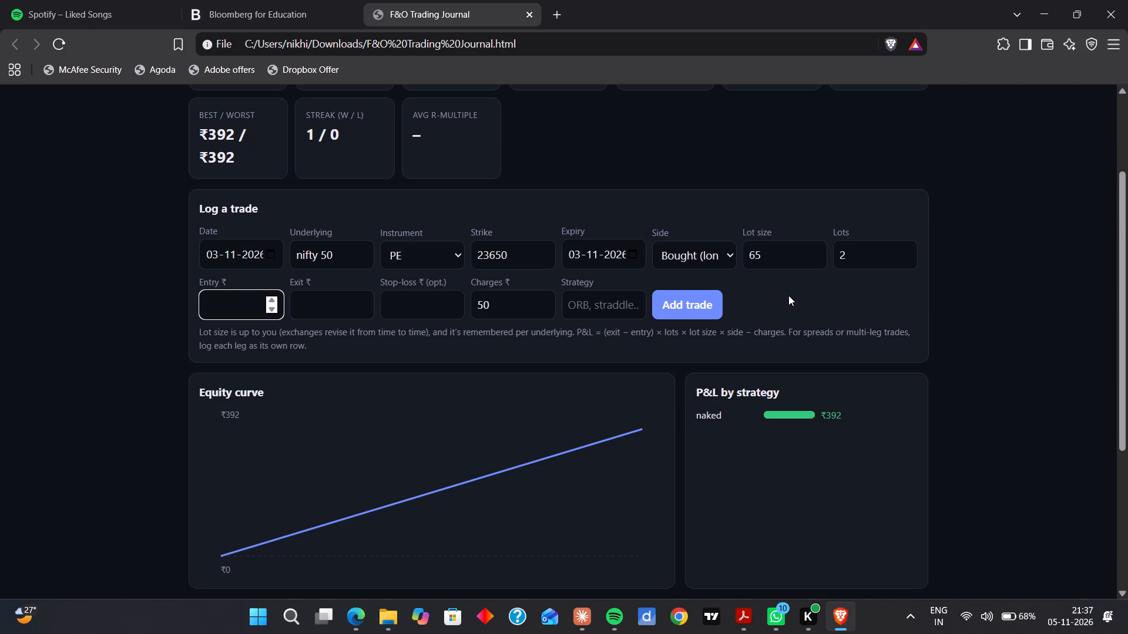
Set up another nifty 50 PE trade with strike 23850 and 1 lot.
scroll(788, 295, "down", 3)
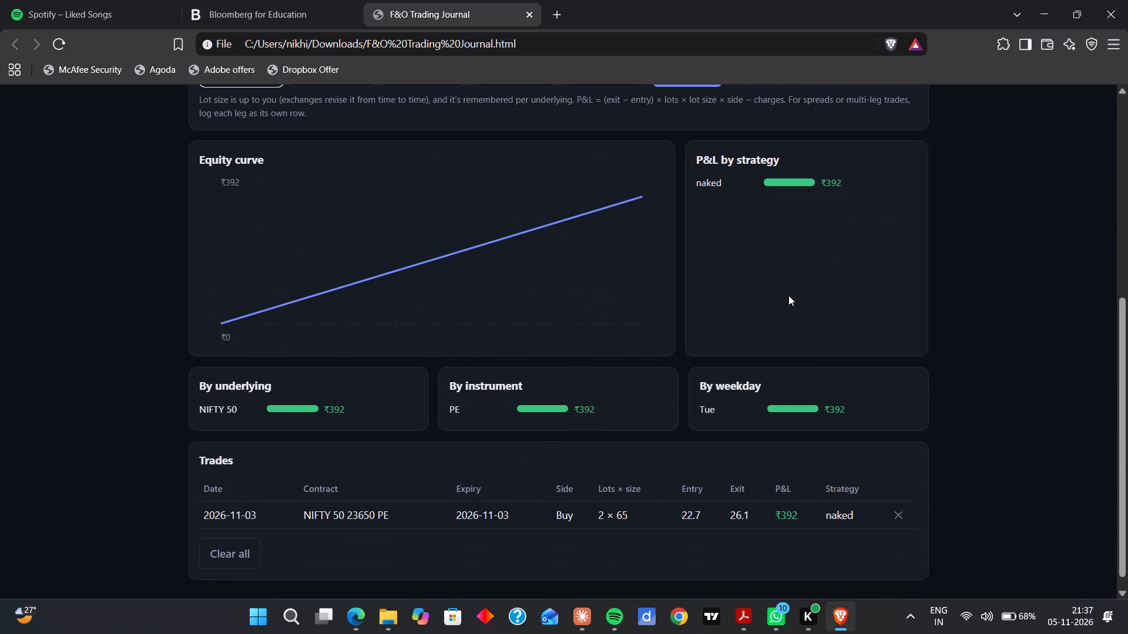
scroll(788, 295, "up", 4)
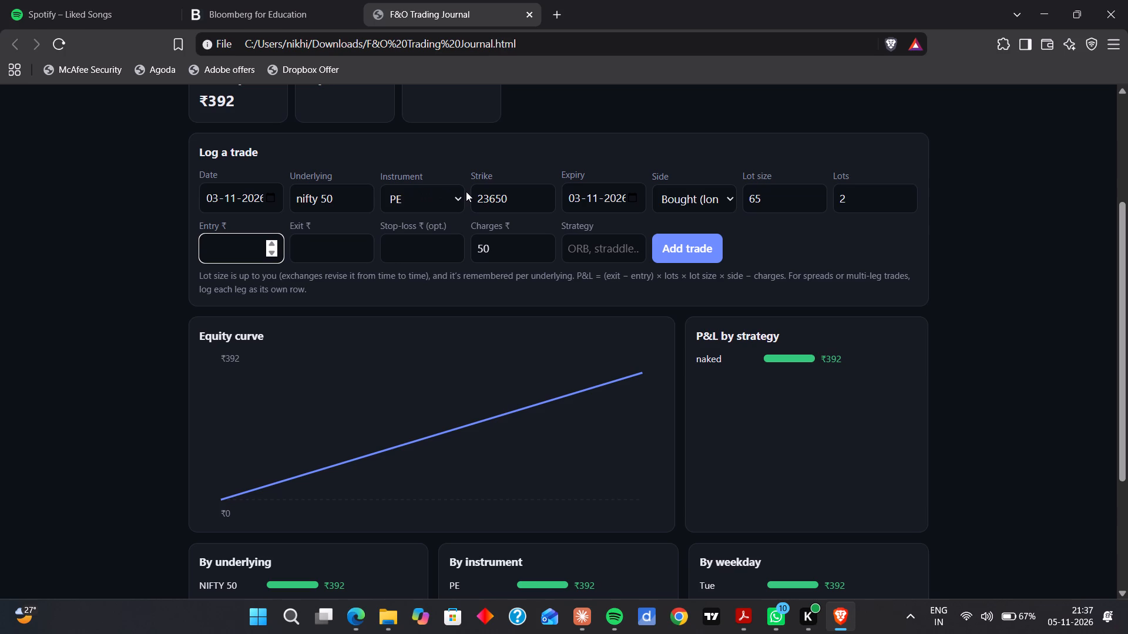
left_click(496, 199)
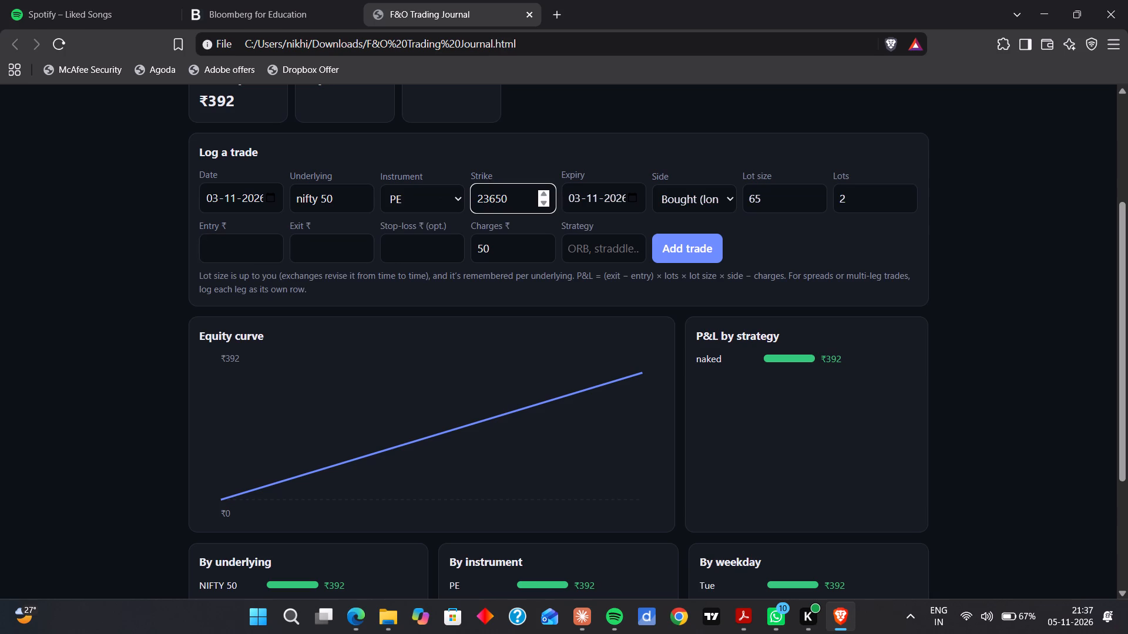
key("equal")
key("BackSpace")
key("8")
left_click(857, 204)
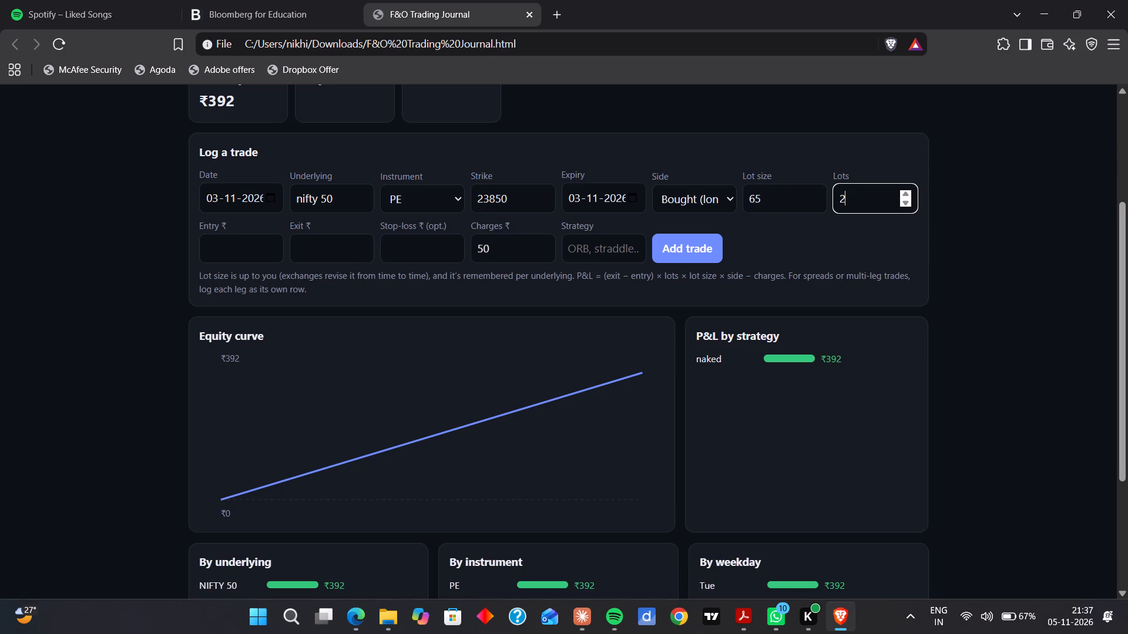
left_click(904, 193)
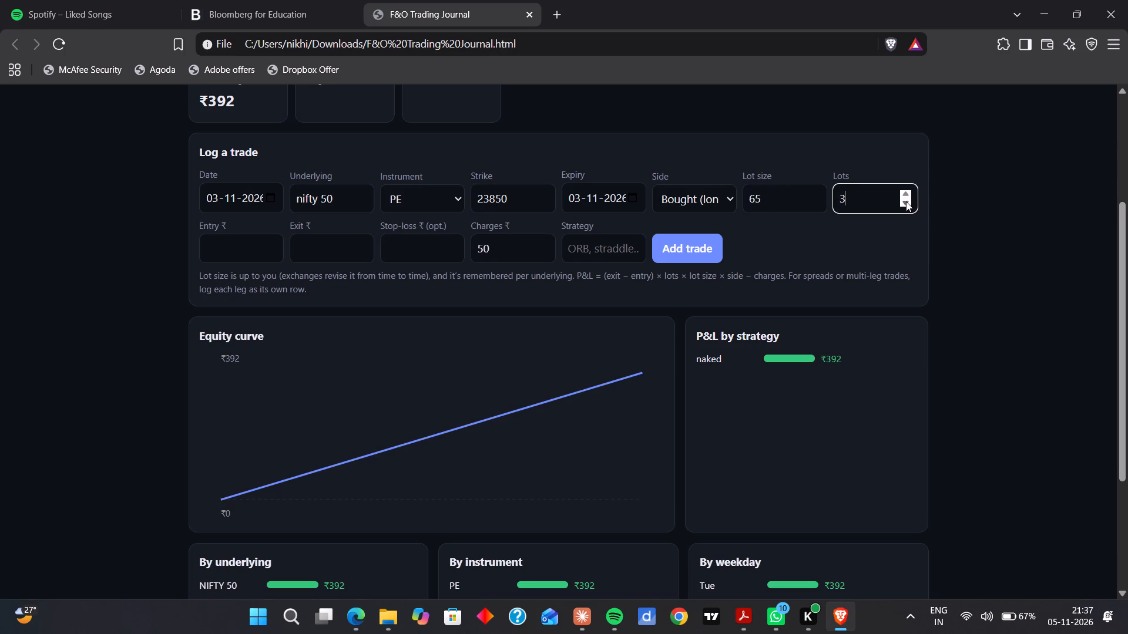
double_click(906, 201)
Enter entry price 154.45, exit price 112.7 and strategy "naked", and add the 23850 PE trade to the journal.
left_click(274, 247)
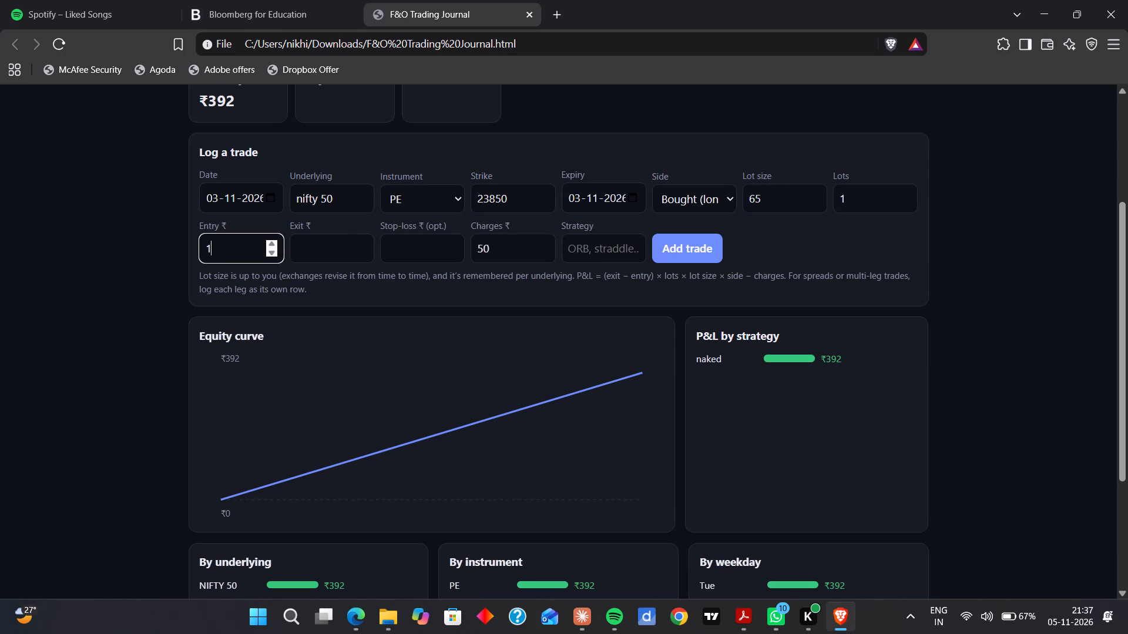
type("54.")
type("45")
left_click(298, 254)
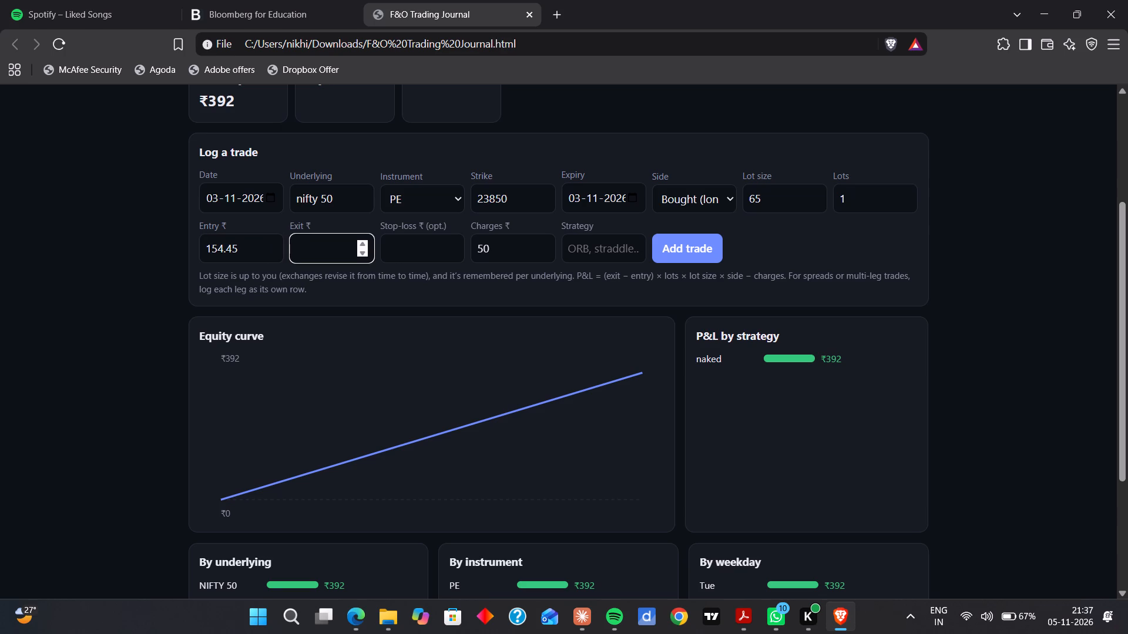
type("112.7")
left_click(602, 249)
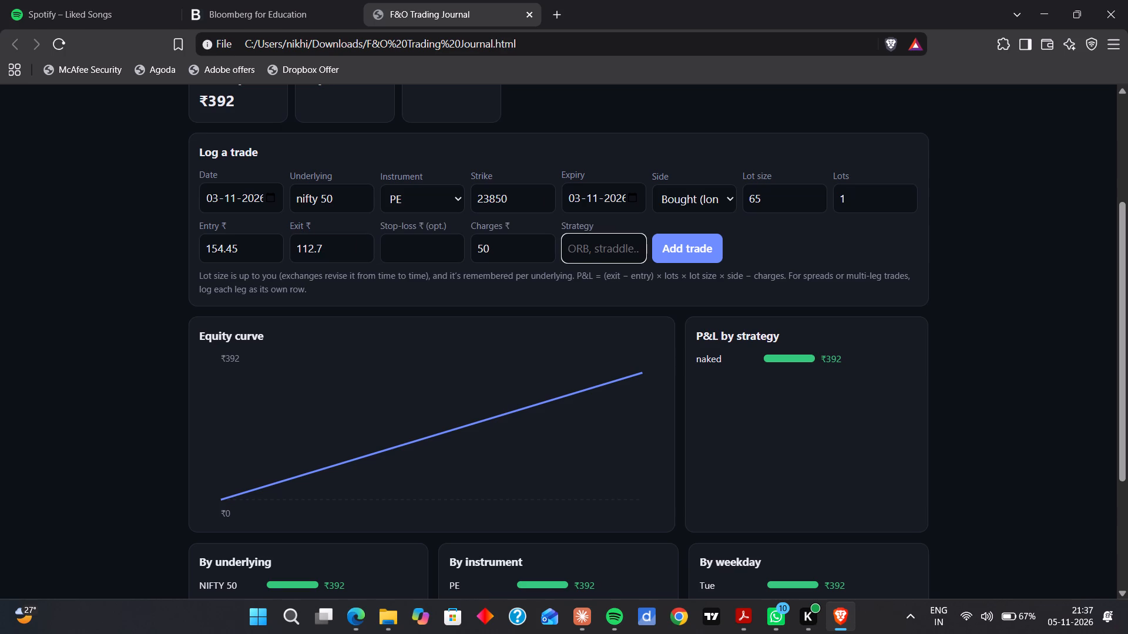
type("naked")
left_click(706, 245)
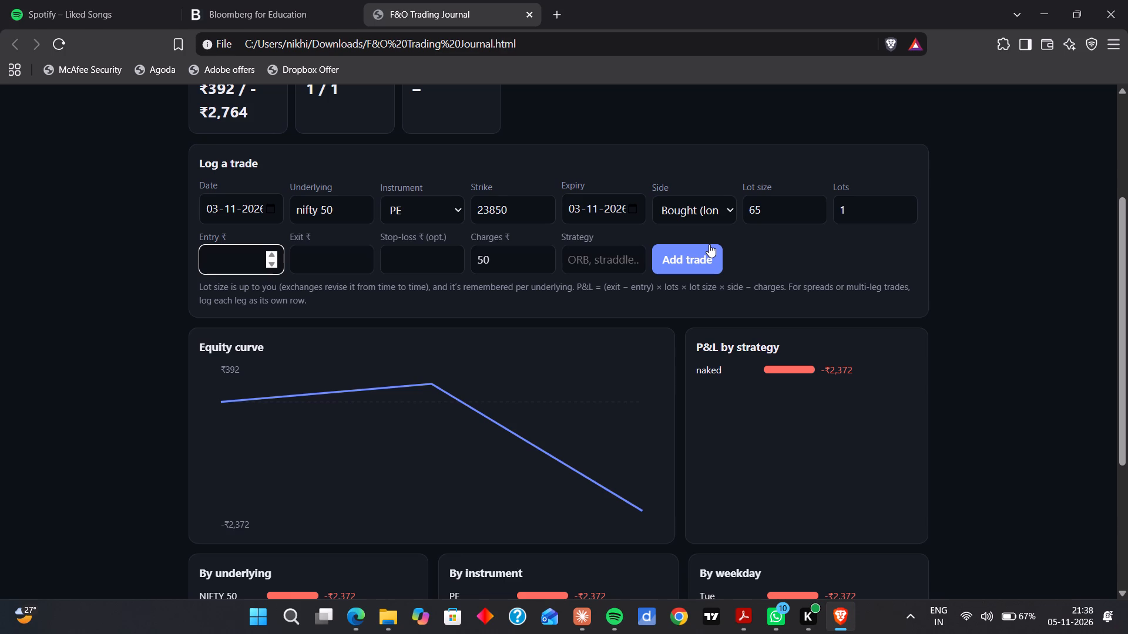
Set the new nifty 50 trade's expiry to 17-11-2026 and its entry price to 121.
left_click(573, 212)
key("BackSpace")
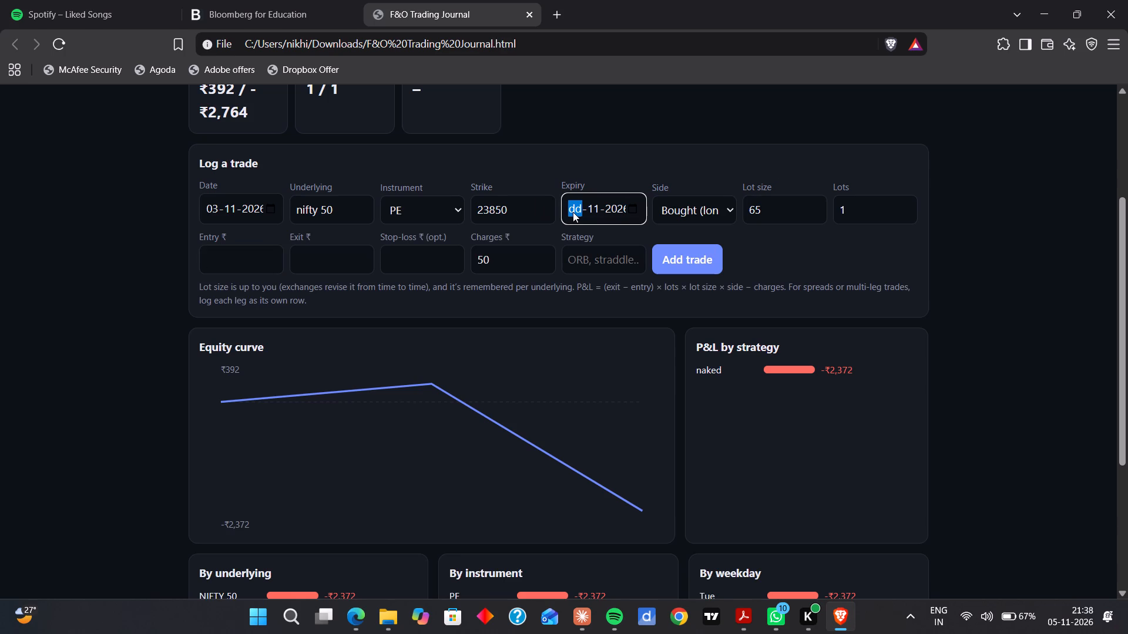
type("17")
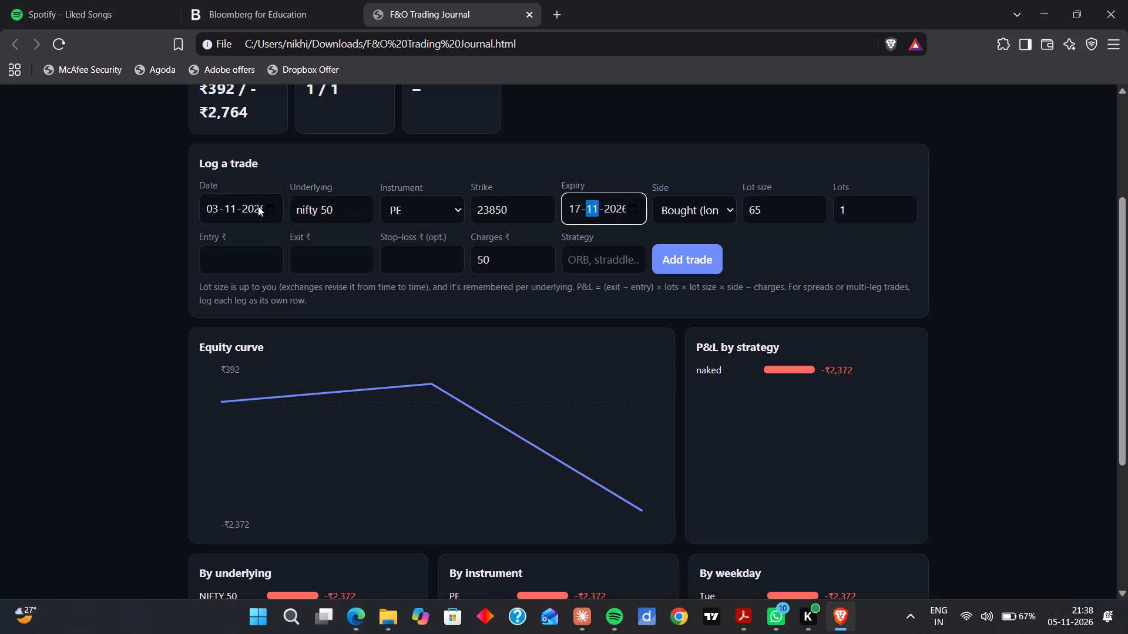
left_click(393, 163)
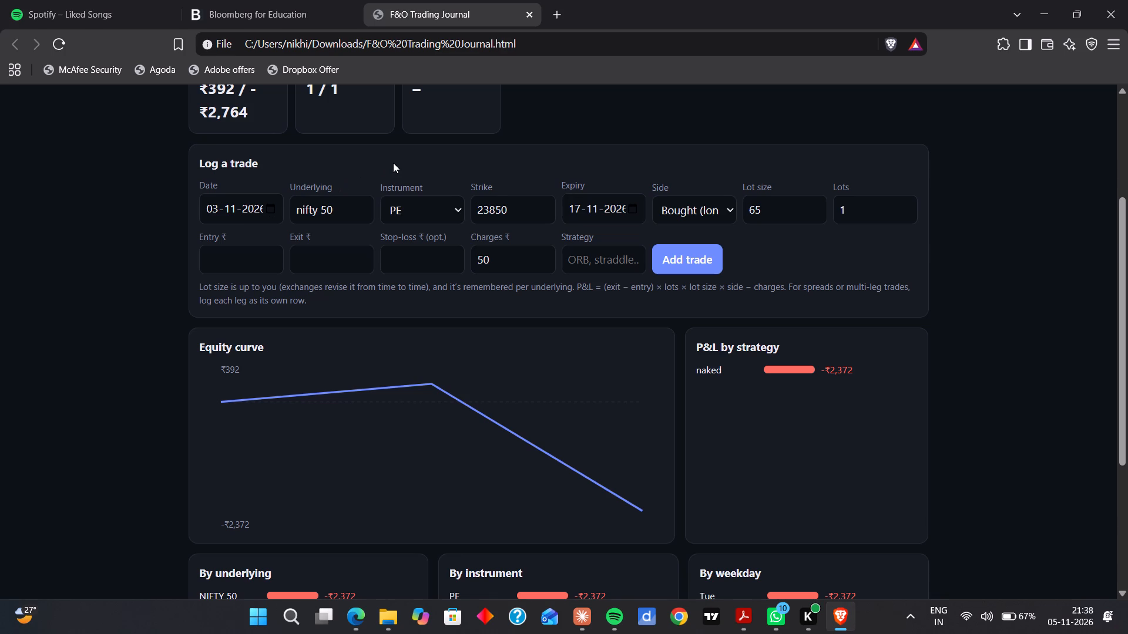
left_click(214, 253)
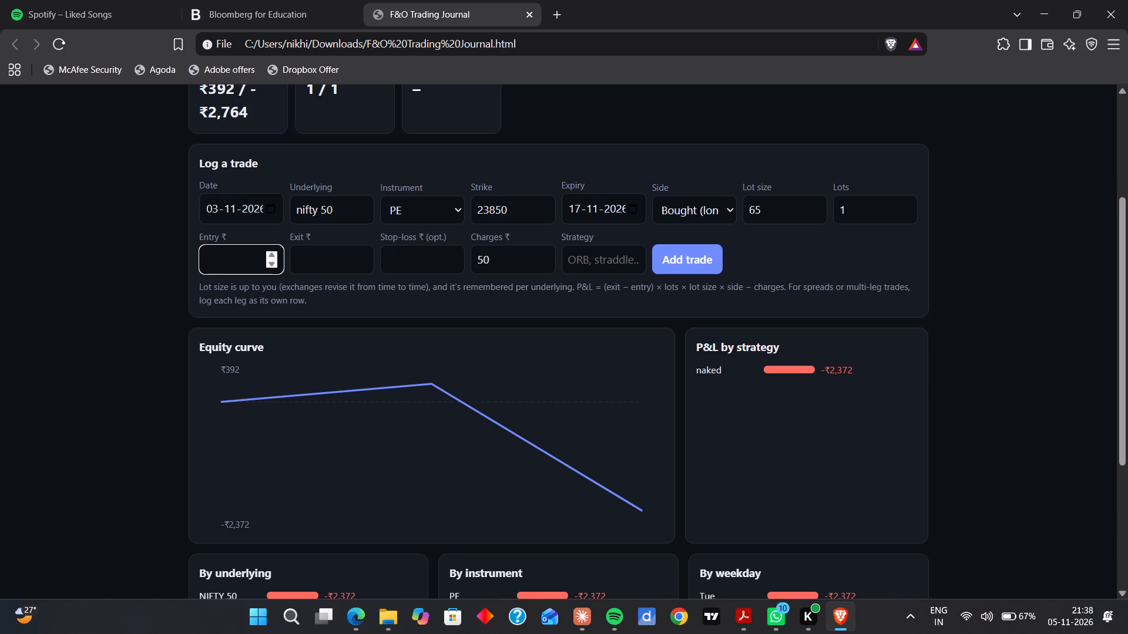
type("121")
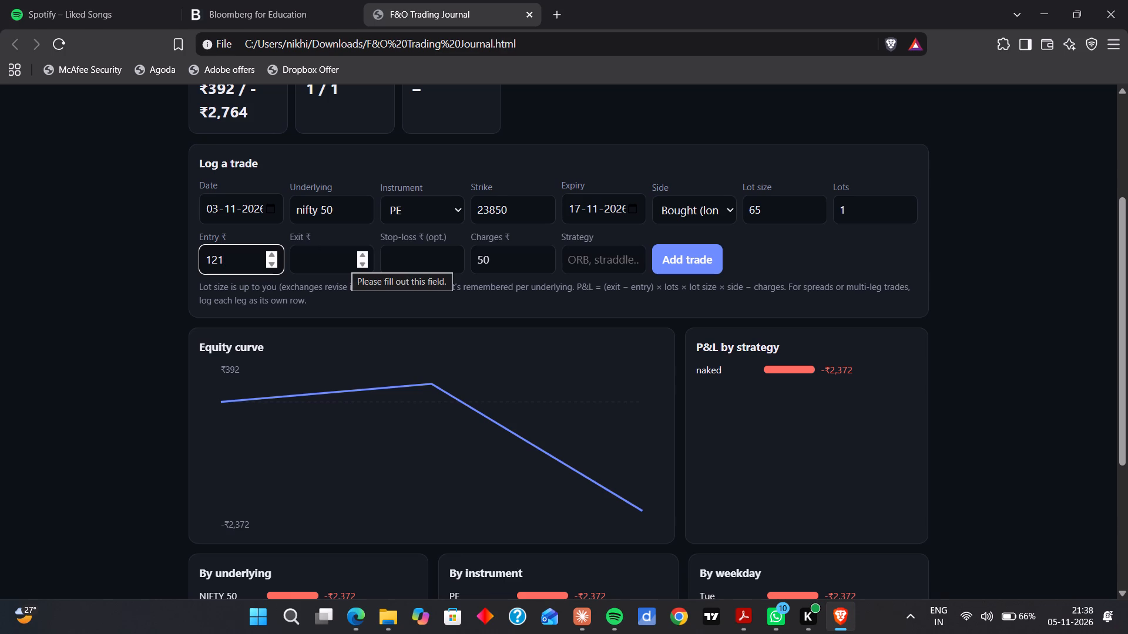
Change the nifty 50 trade's contract to strike 24050 with instrument CE.
left_click(506, 210)
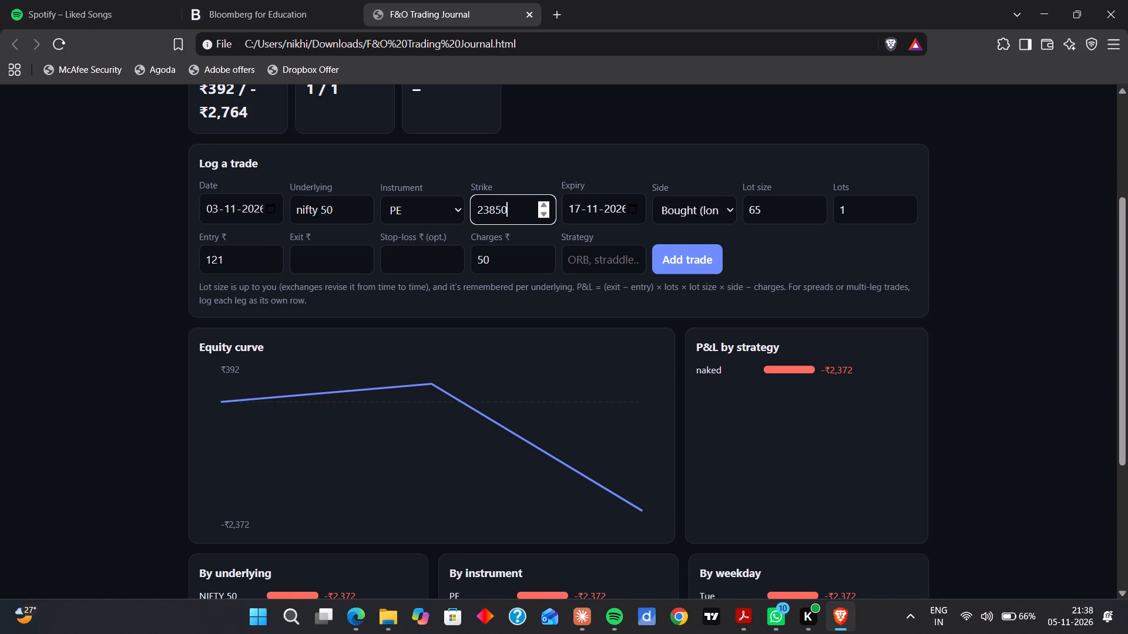
key("BackSpace")
key("BackSpace")
key("BackSpace")
key("BackSpace")
key("4")
type("050")
left_click(406, 213)
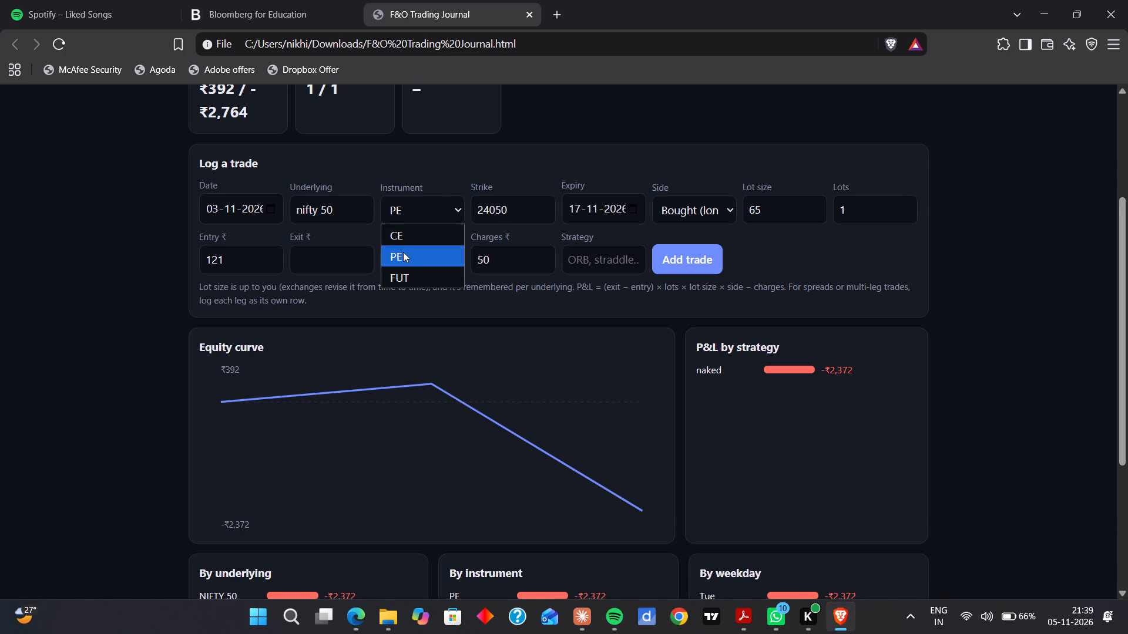
left_click(410, 237)
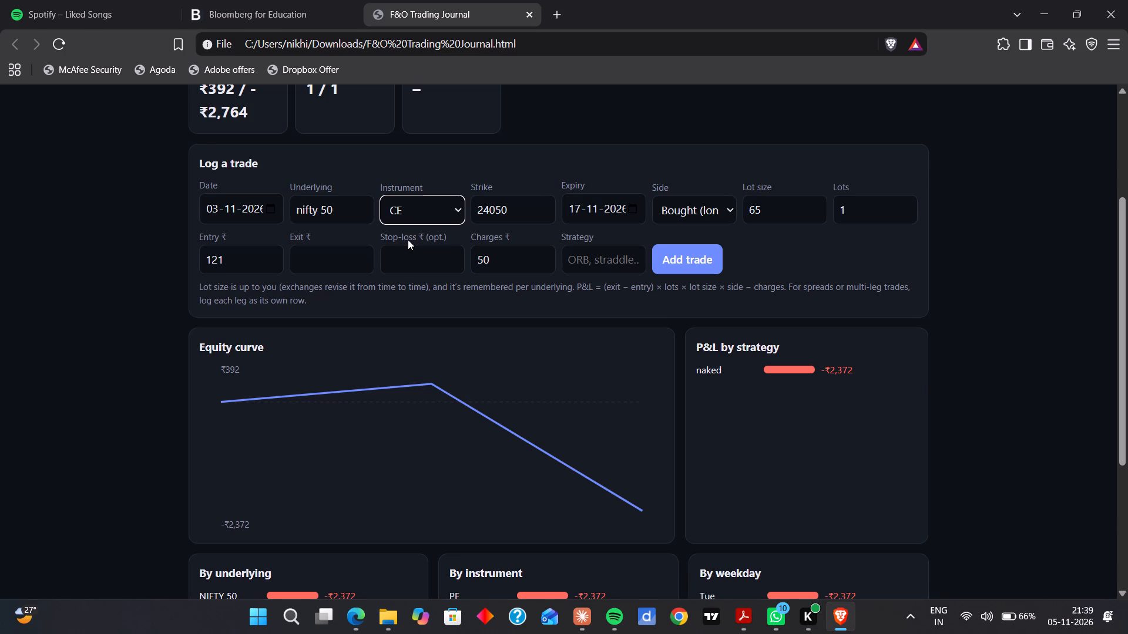
Enter exit price 182.5, leave the strategy blank, and add the 24050 CE trade to the journal.
left_click(322, 265)
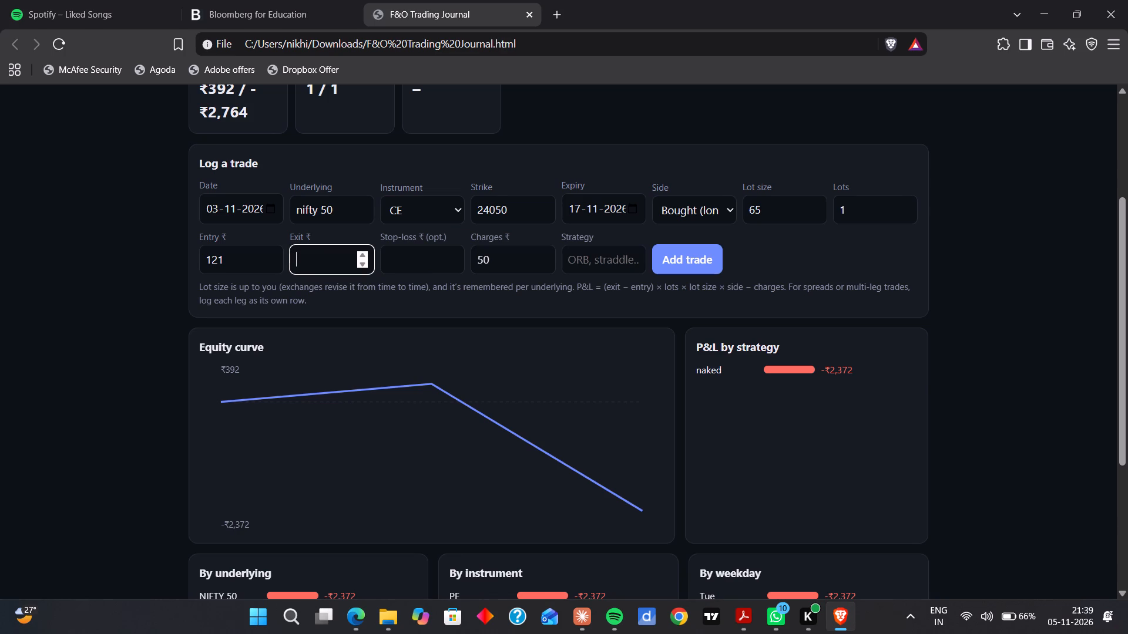
key("1")
type("82")
type(".5")
left_click(677, 265)
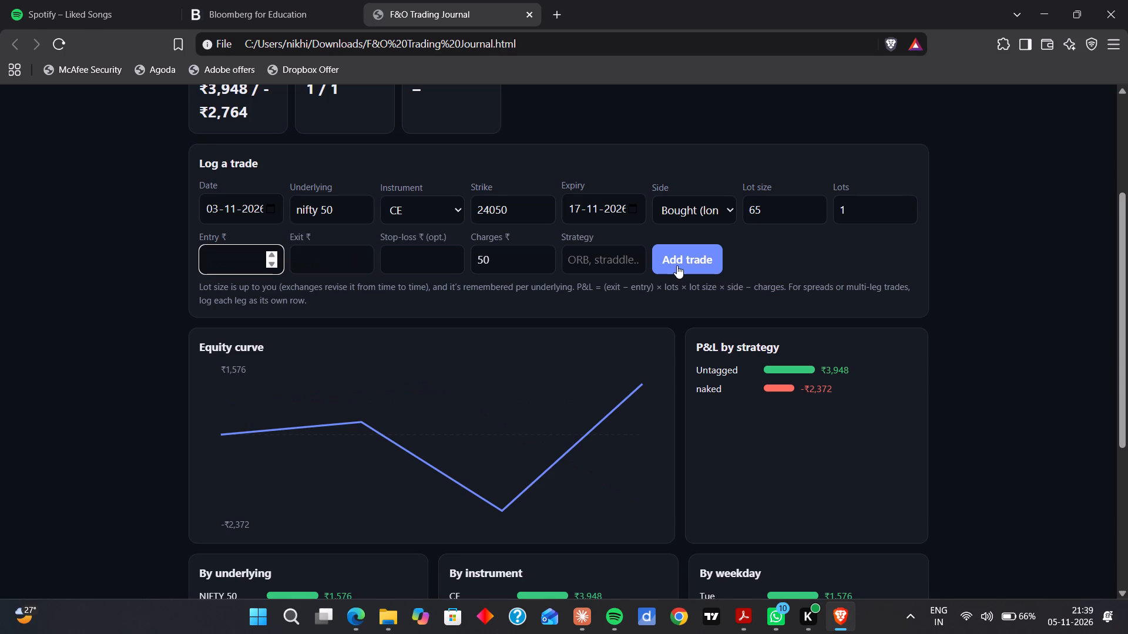
Review the logged trades table and the breakdowns by underlying, instrument and weekday, and return to the trade entry form.
scroll(683, 427, "down", 6)
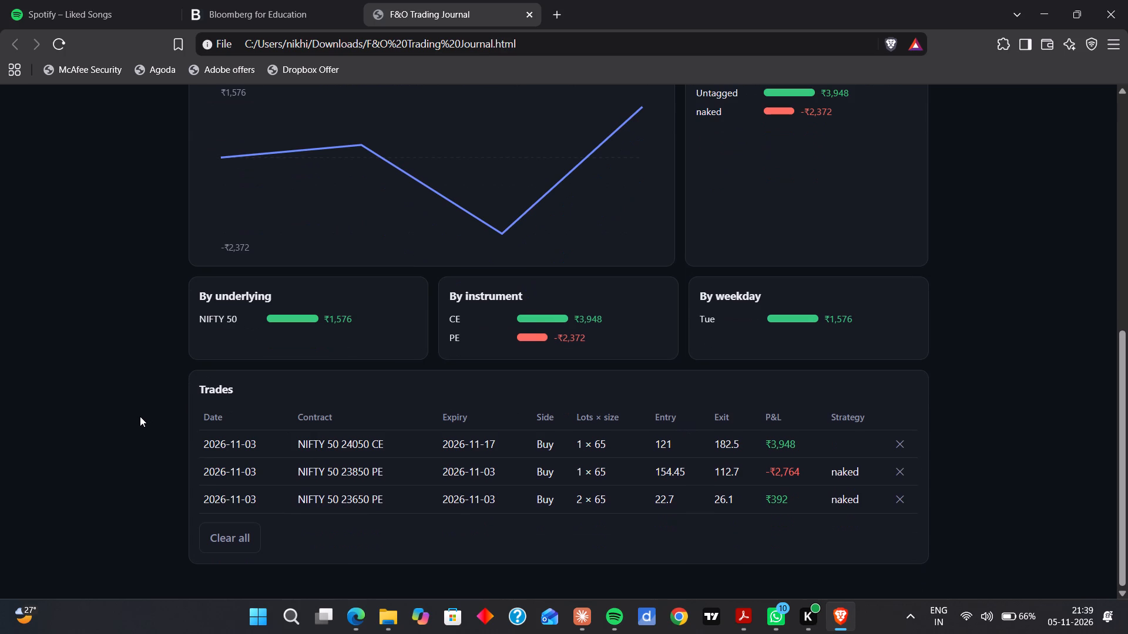
scroll(140, 416, "up", 3)
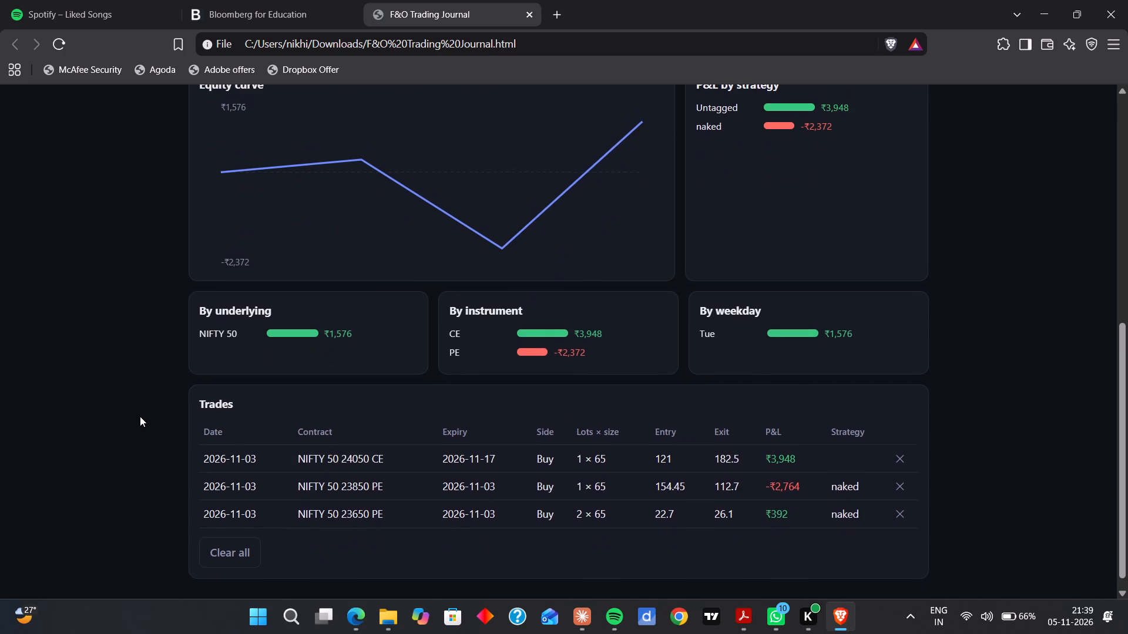
scroll(140, 416, "up", 3)
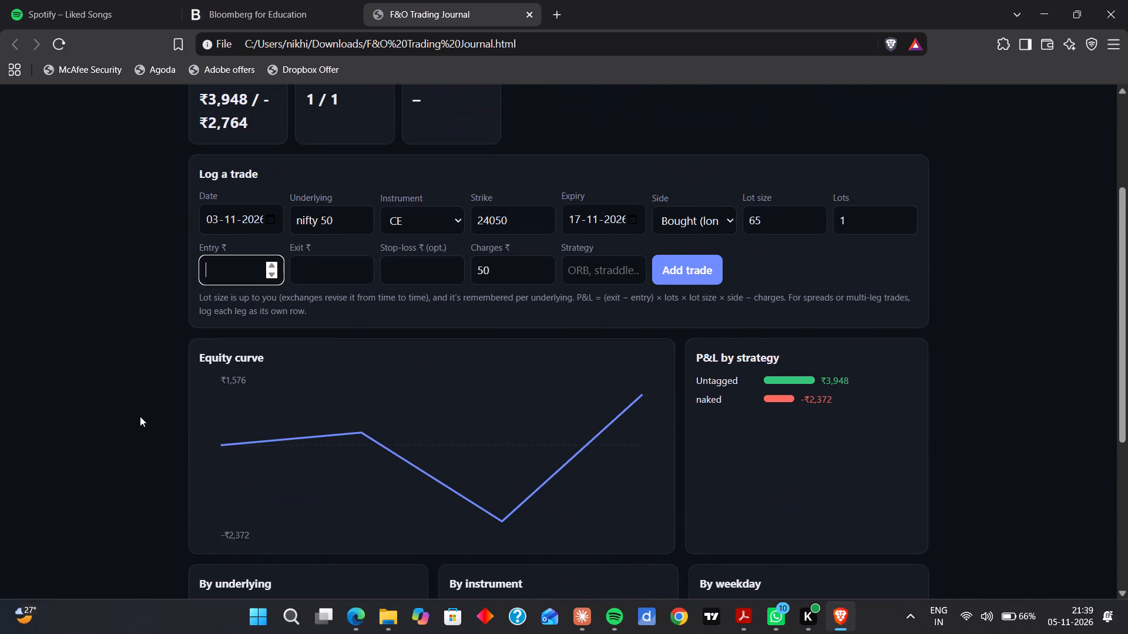
scroll(140, 416, "up", 2)
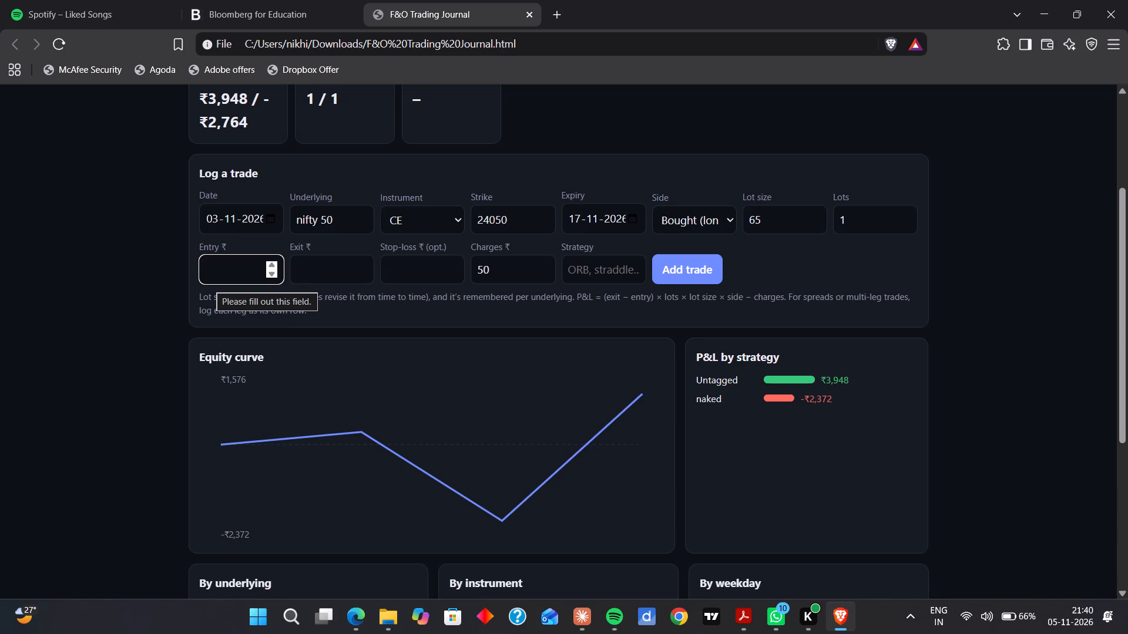
Replace the underlying in the trade entry form with "crude" for a new trade.
left_click(354, 223)
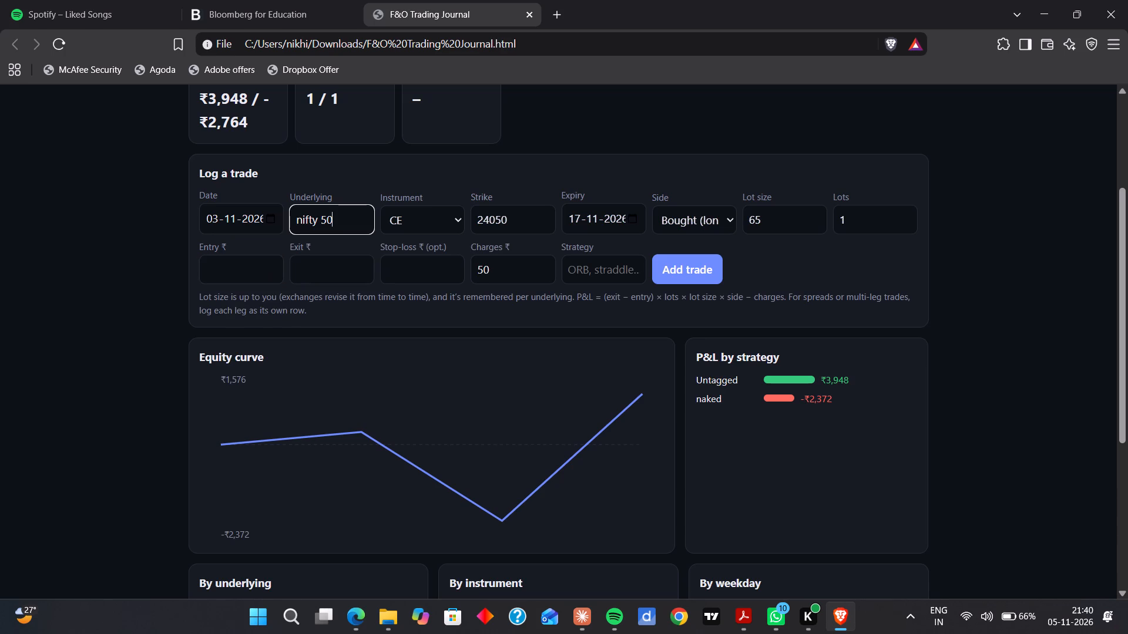
key("BackSpace")
key("BackSpace")
key("BackSpace")
key("BackSpace")
key("BackSpace")
key("BackSpace")
key("BackSpace")
key("BackSpace")
key("BackSpace")
key("BackSpace")
key("BackSpace")
type("crude")
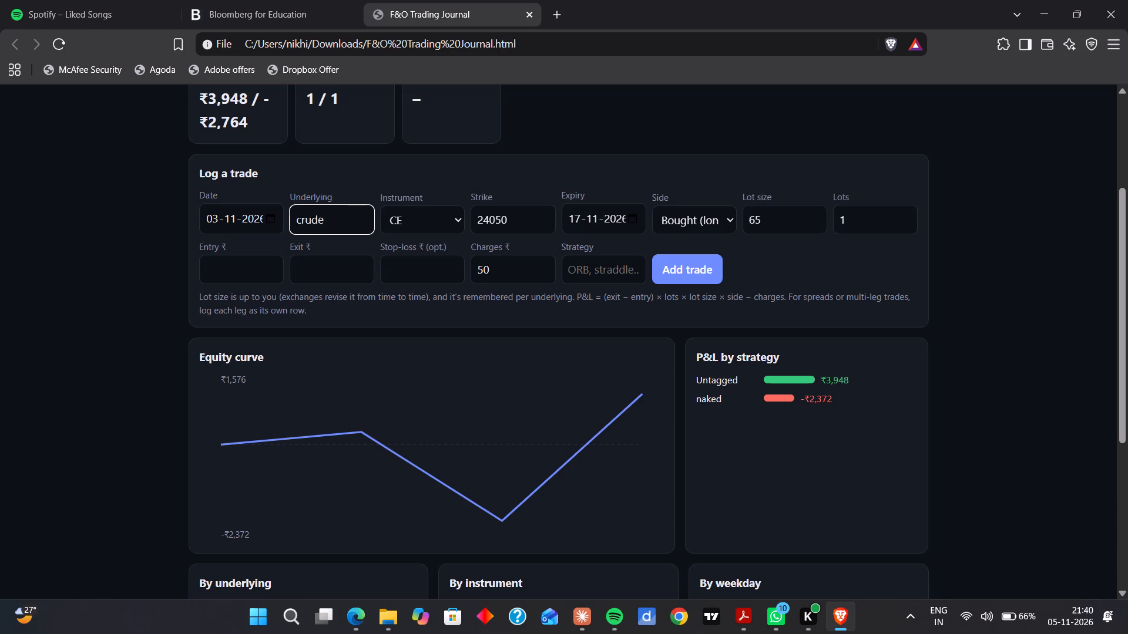
Set the crude trade's contract to instrument PE, strike 9400, with lot size 10.
left_click(411, 227)
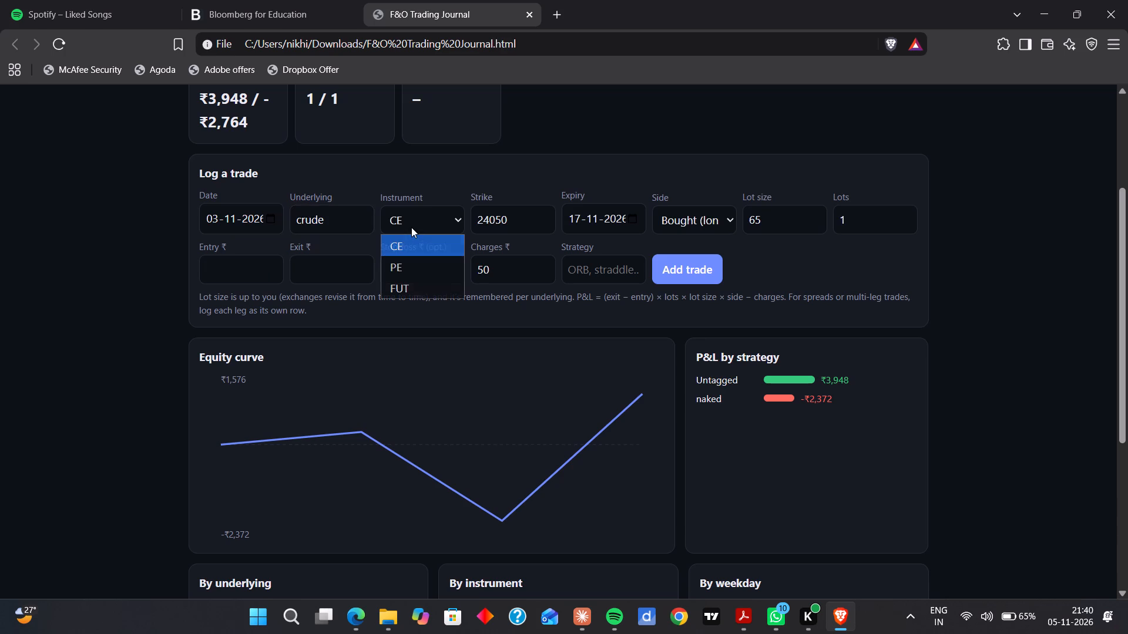
left_click(403, 264)
left_click(510, 224)
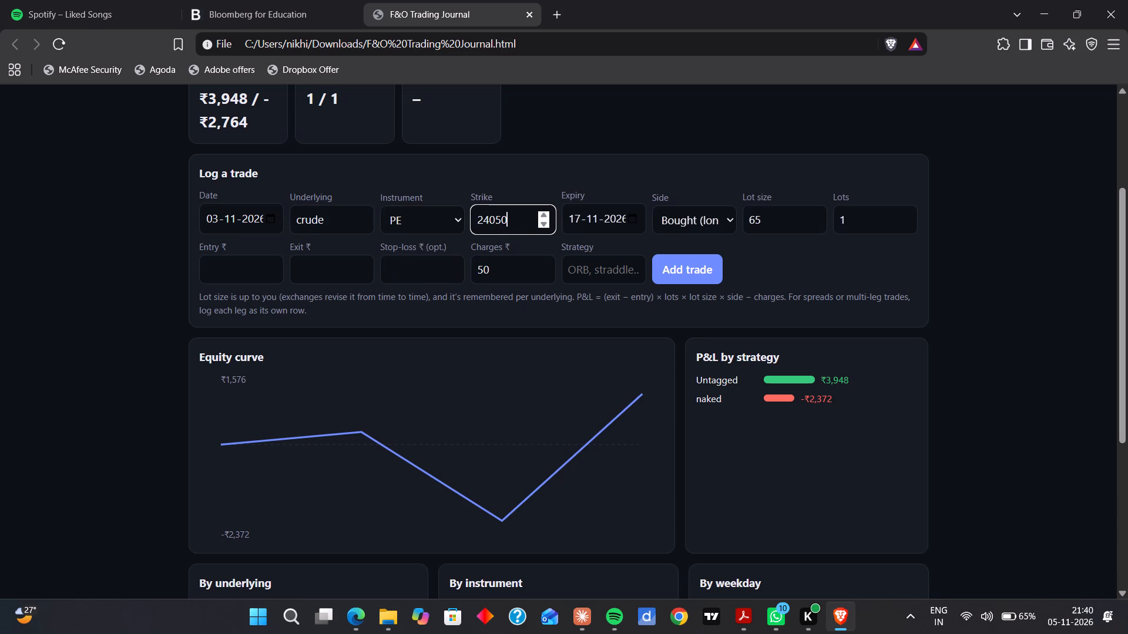
key("BackSpace")
key("BackSpace")
key("BackSpace")
key("BackSpace")
key("BackSpace")
key("BackSpace")
key("BackSpace")
type("9400")
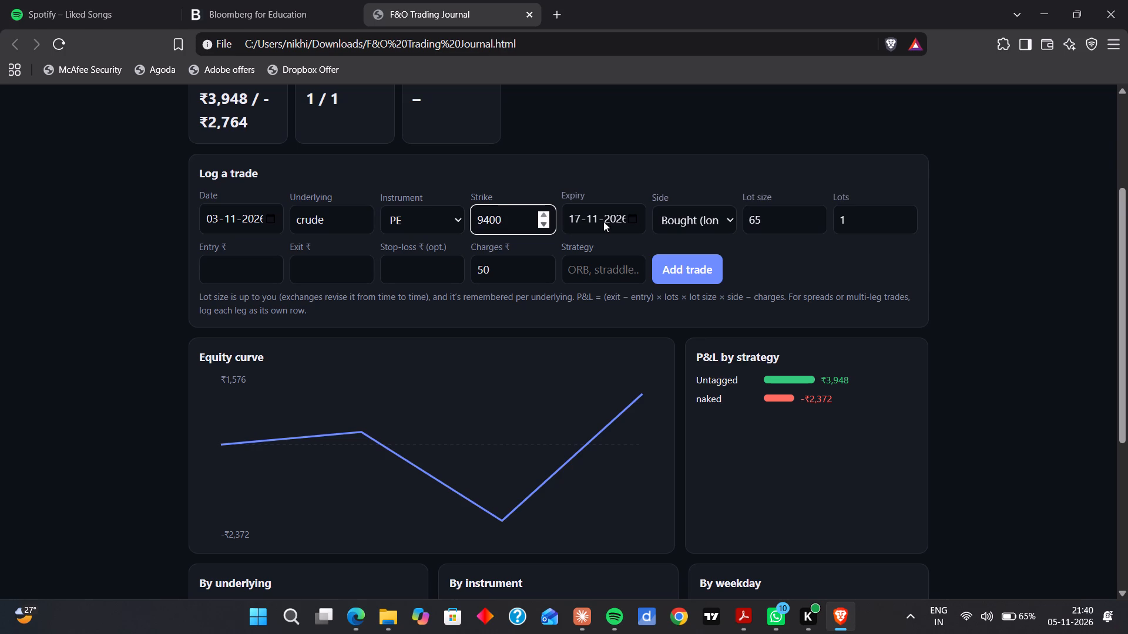
left_click(774, 224)
key("BackSpace")
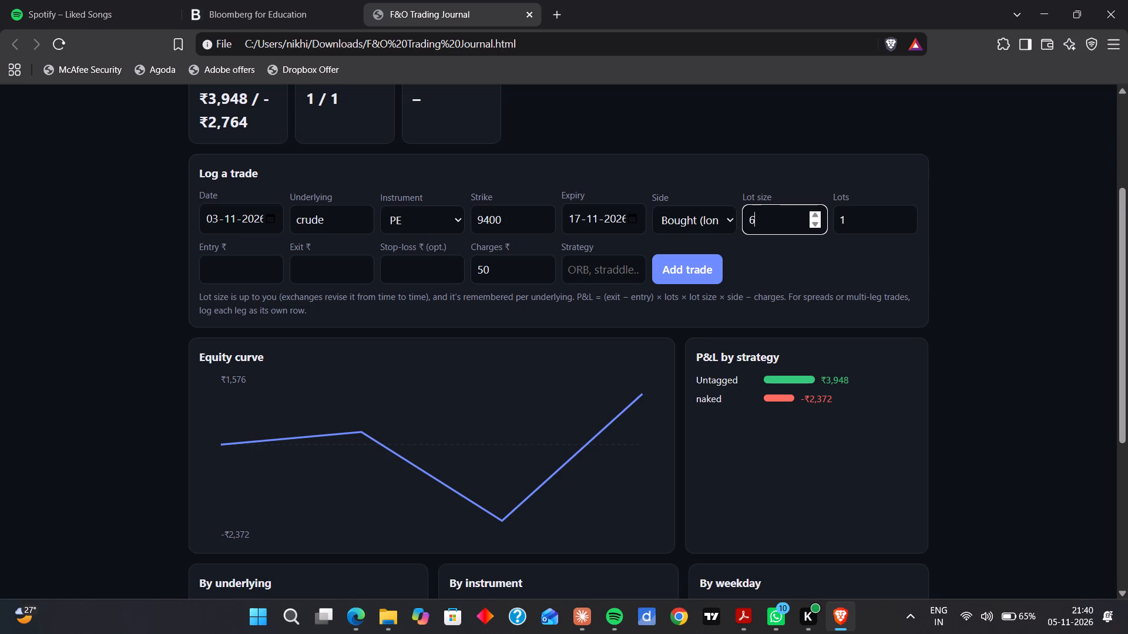
key("BackSpace")
type("10")
Enter entry price 507.75, exit price 520 and strategy "naked", and add the crude 9400 PE trade to the journal.
left_click(261, 272)
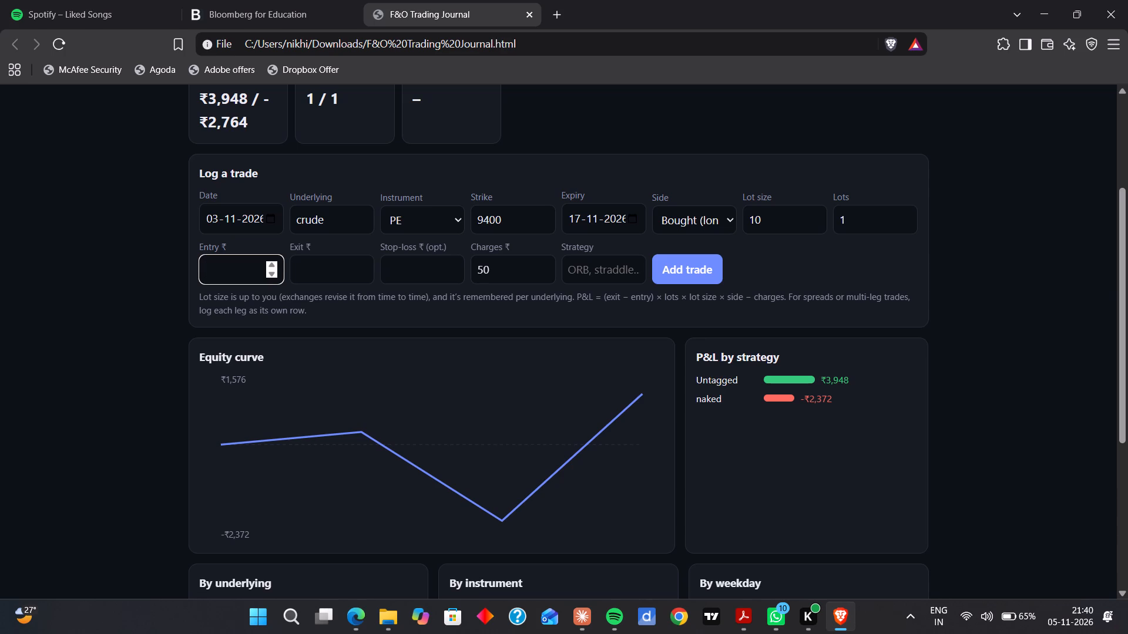
type("507")
type(".75")
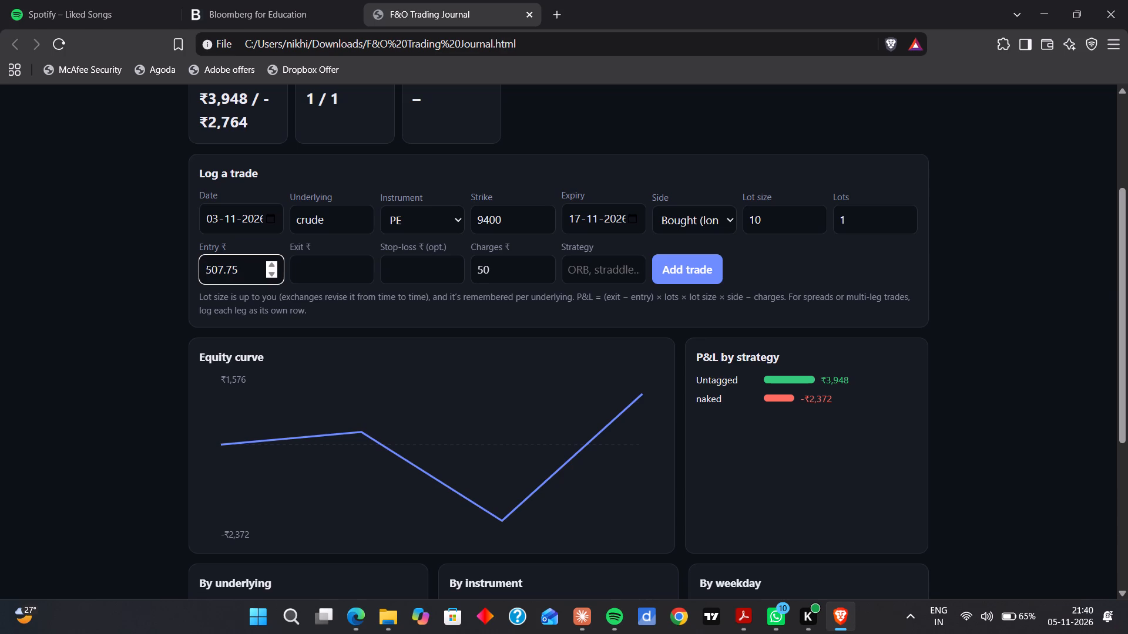
left_click(351, 273)
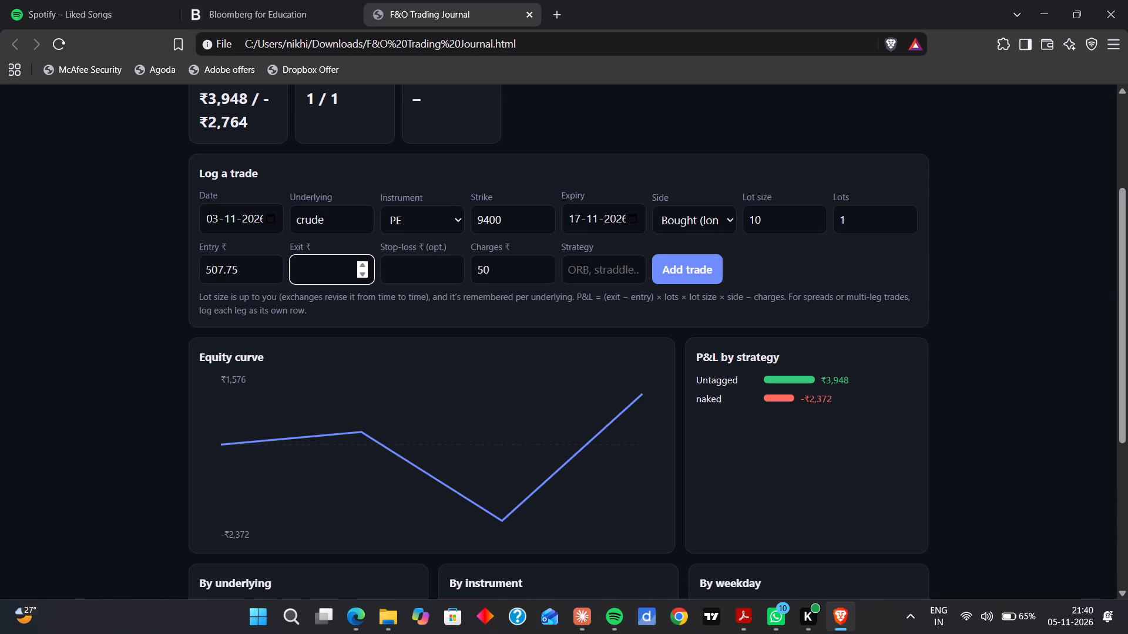
type("520")
left_click(634, 268)
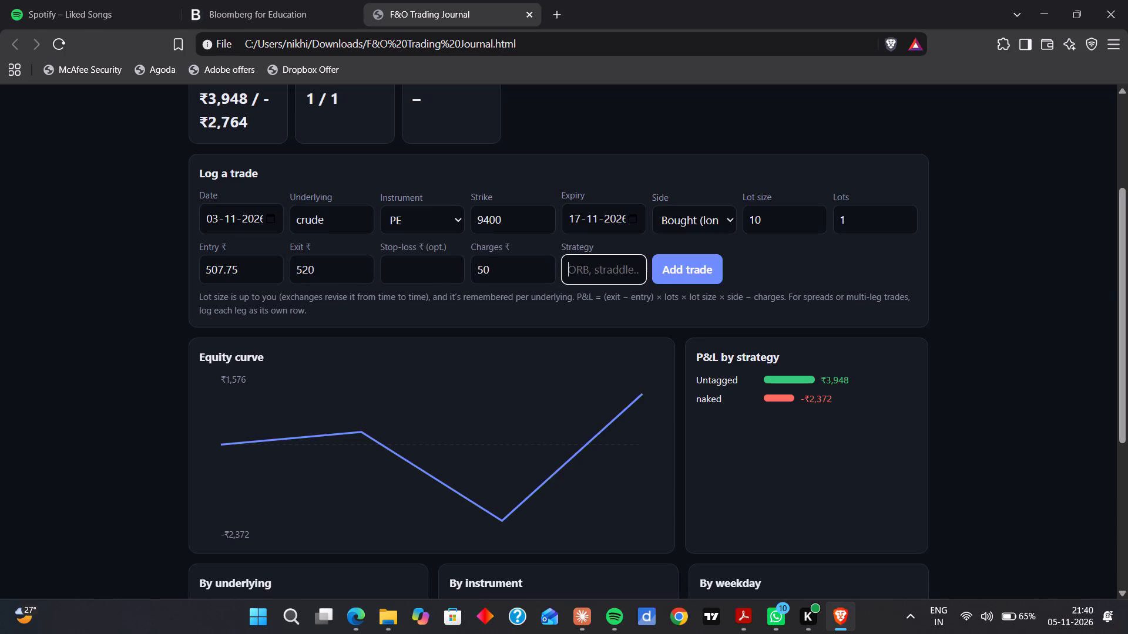
type("naked")
left_click(694, 257)
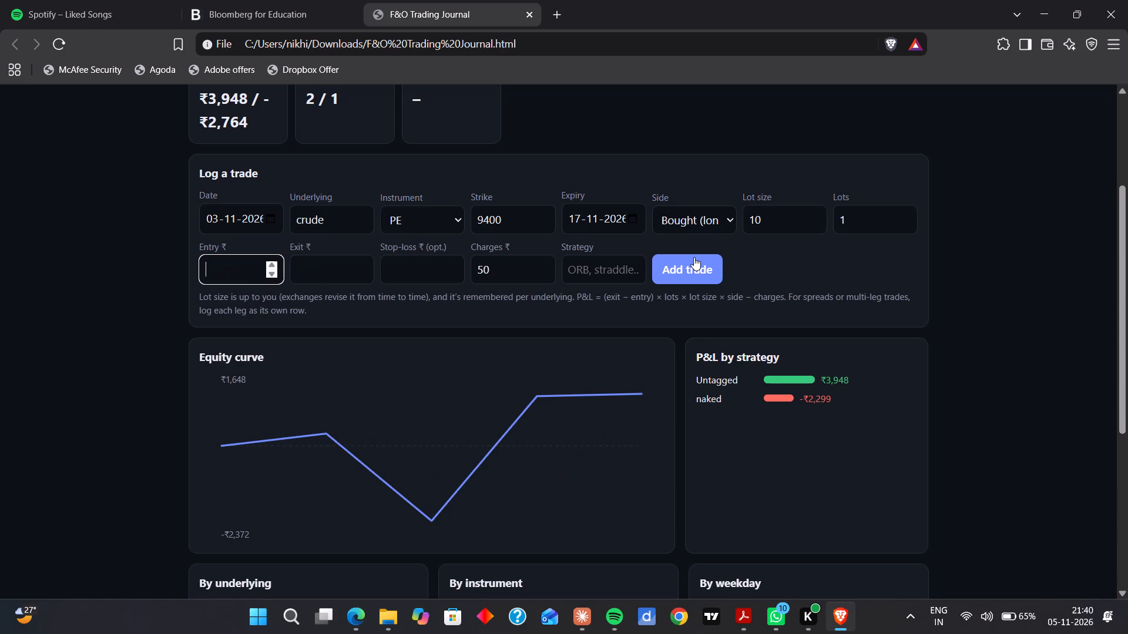
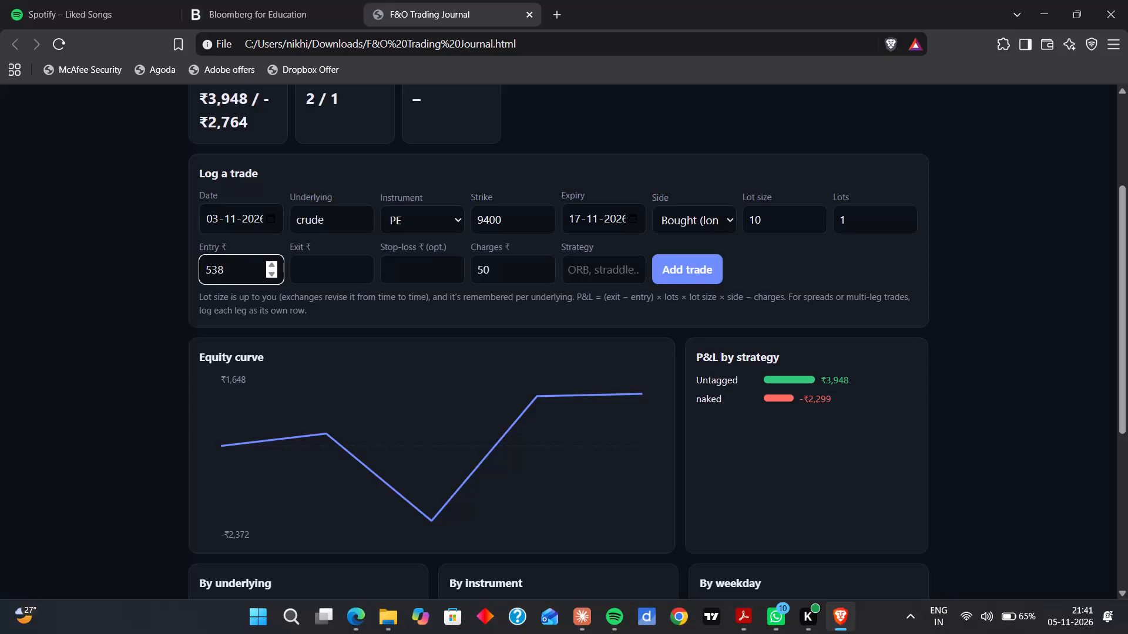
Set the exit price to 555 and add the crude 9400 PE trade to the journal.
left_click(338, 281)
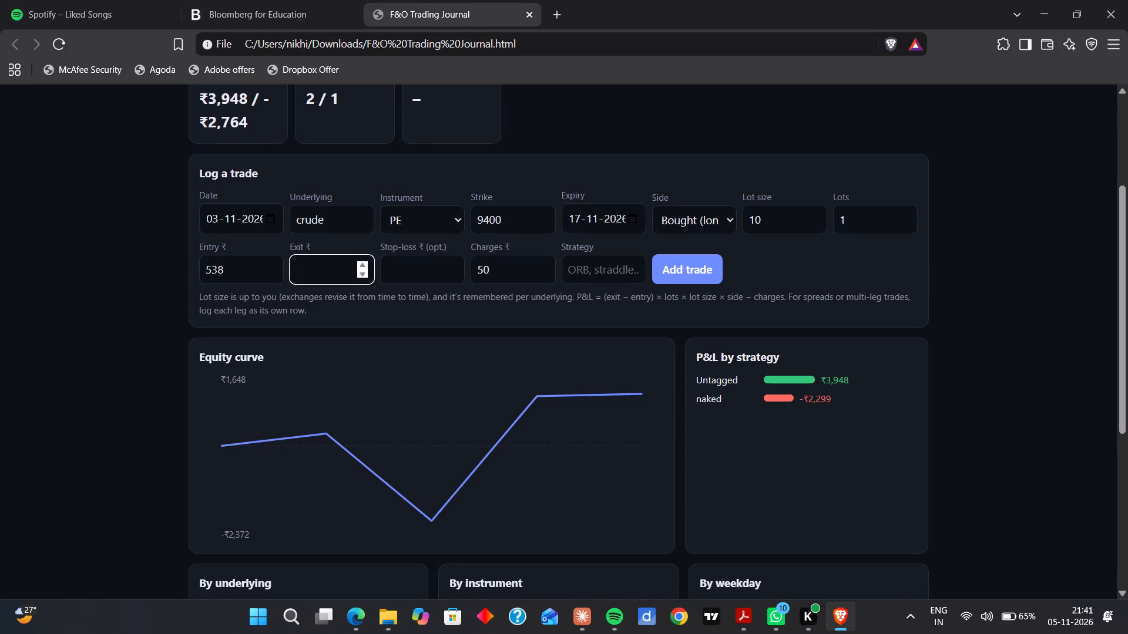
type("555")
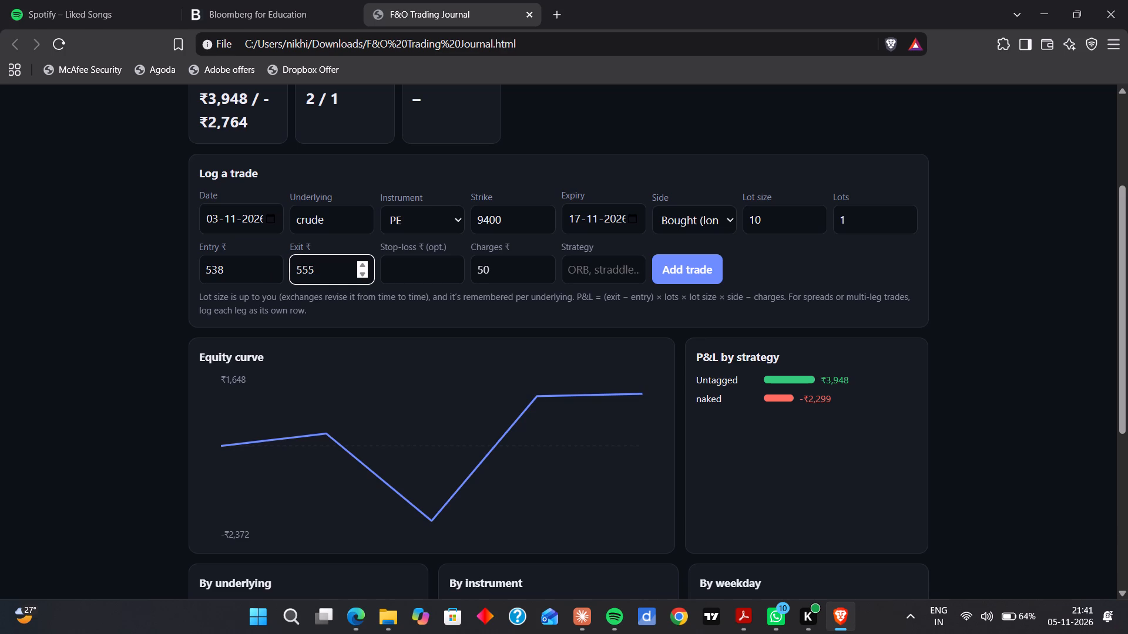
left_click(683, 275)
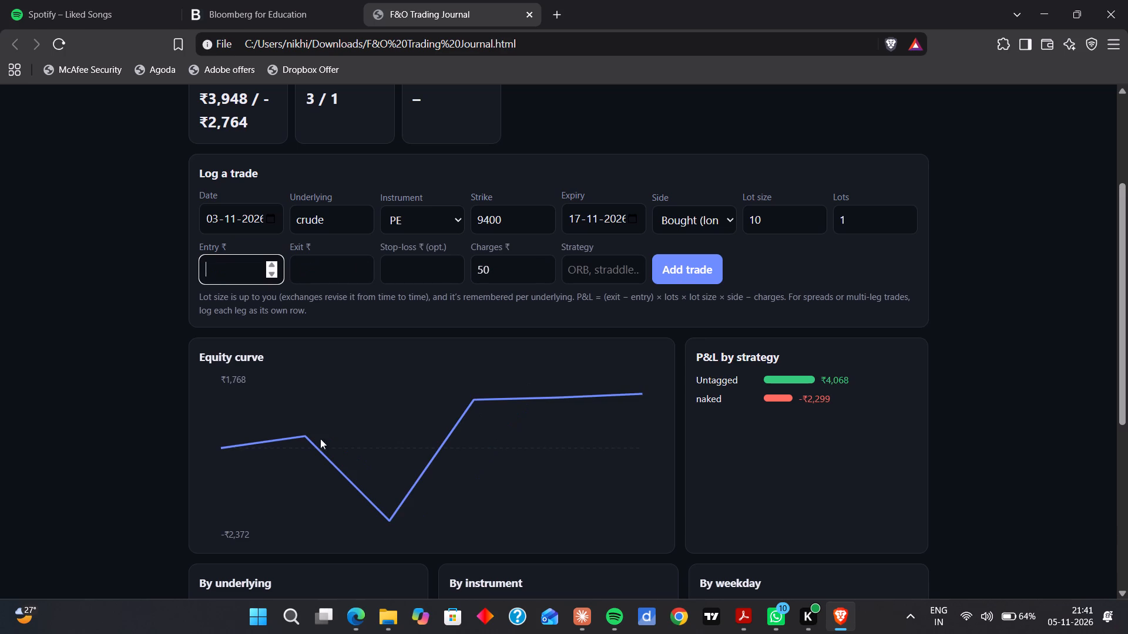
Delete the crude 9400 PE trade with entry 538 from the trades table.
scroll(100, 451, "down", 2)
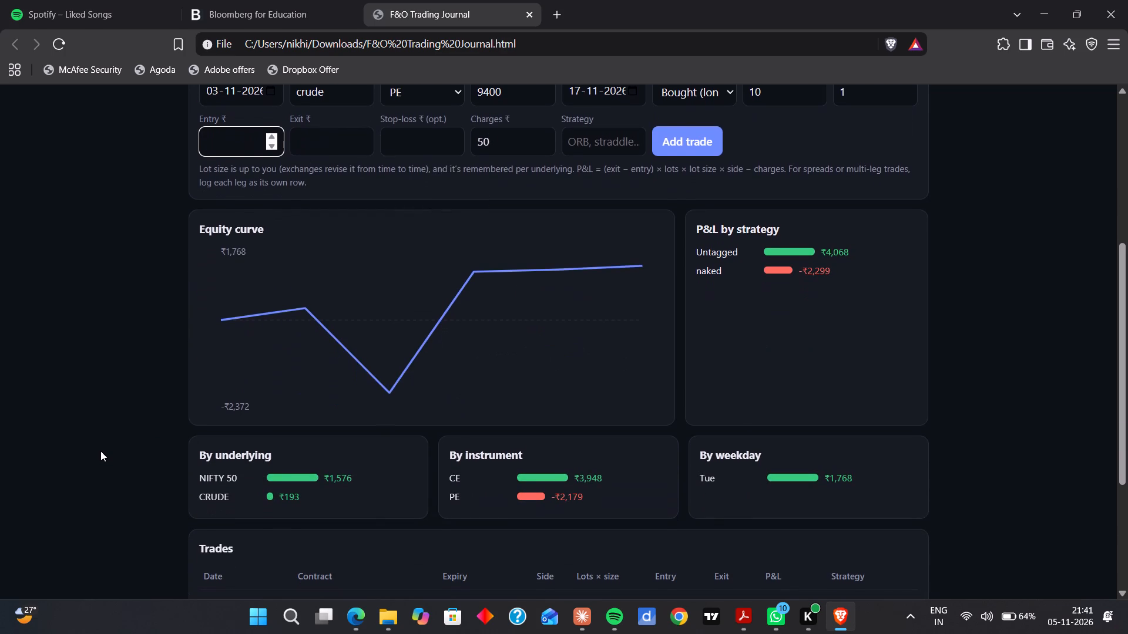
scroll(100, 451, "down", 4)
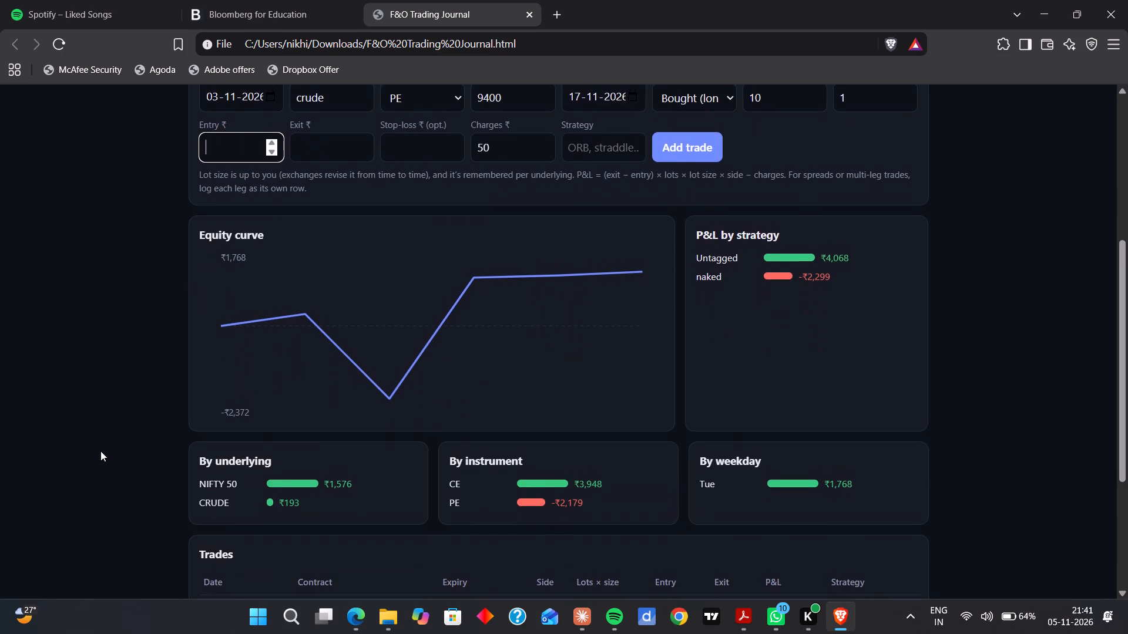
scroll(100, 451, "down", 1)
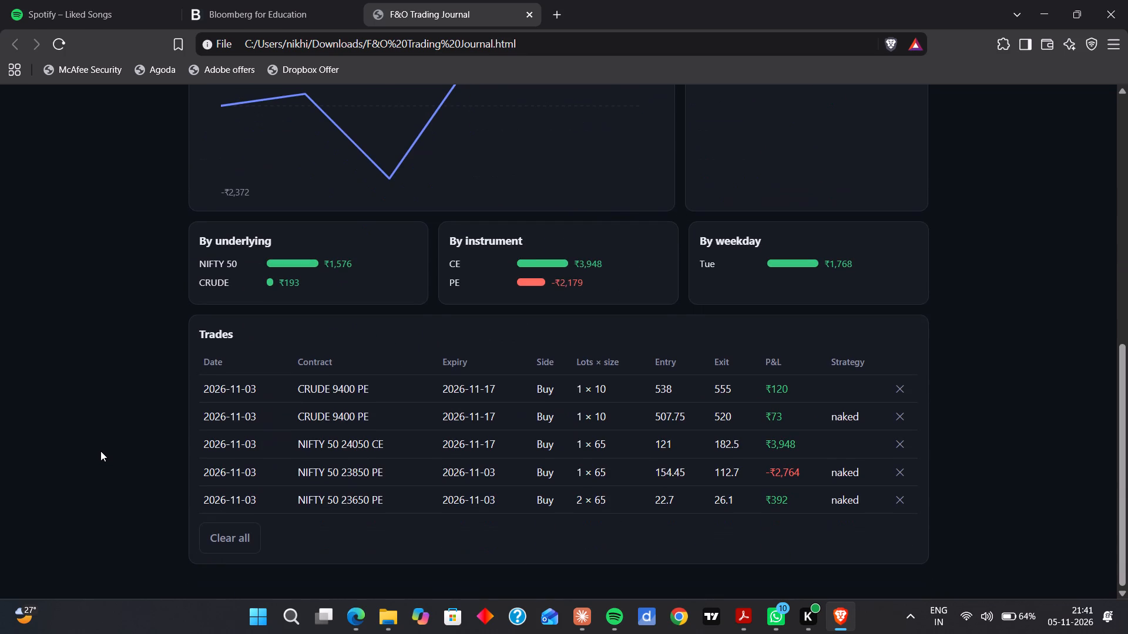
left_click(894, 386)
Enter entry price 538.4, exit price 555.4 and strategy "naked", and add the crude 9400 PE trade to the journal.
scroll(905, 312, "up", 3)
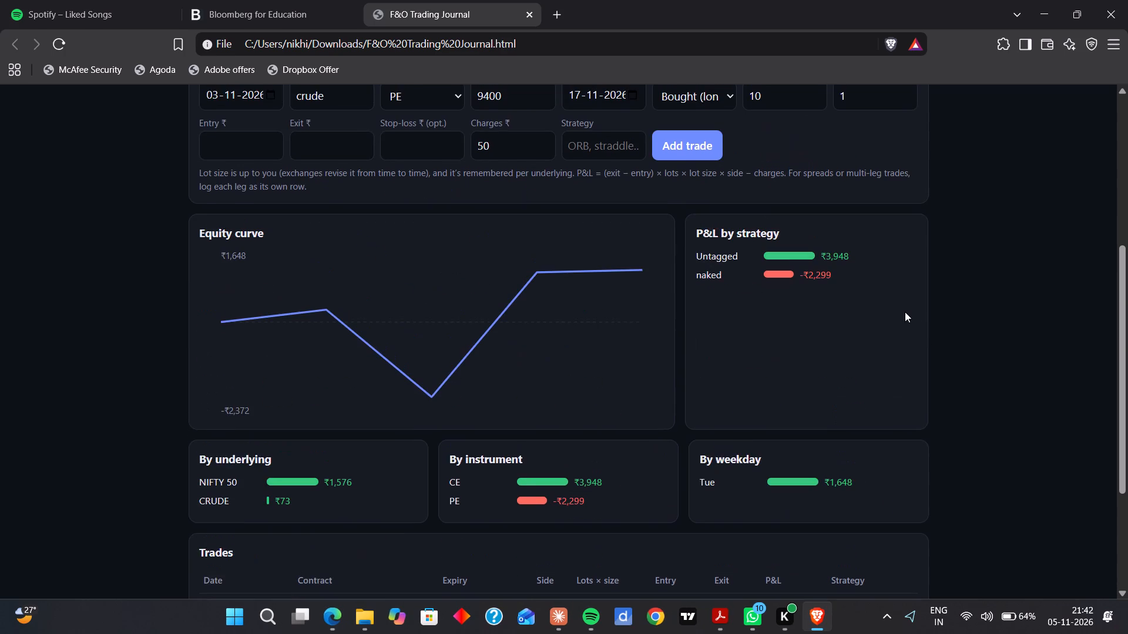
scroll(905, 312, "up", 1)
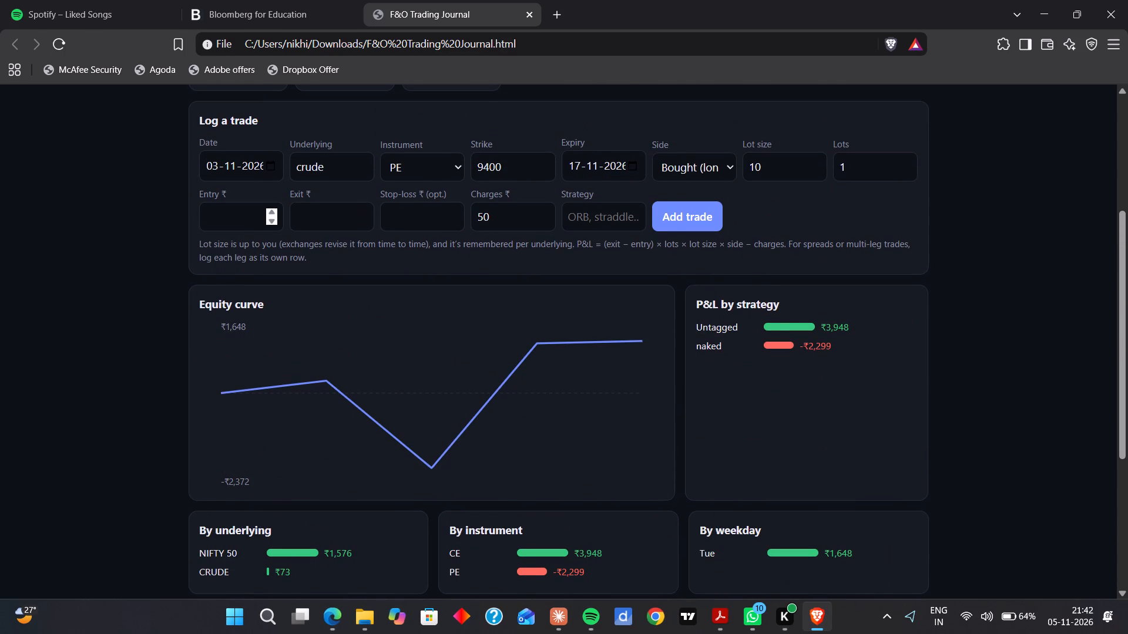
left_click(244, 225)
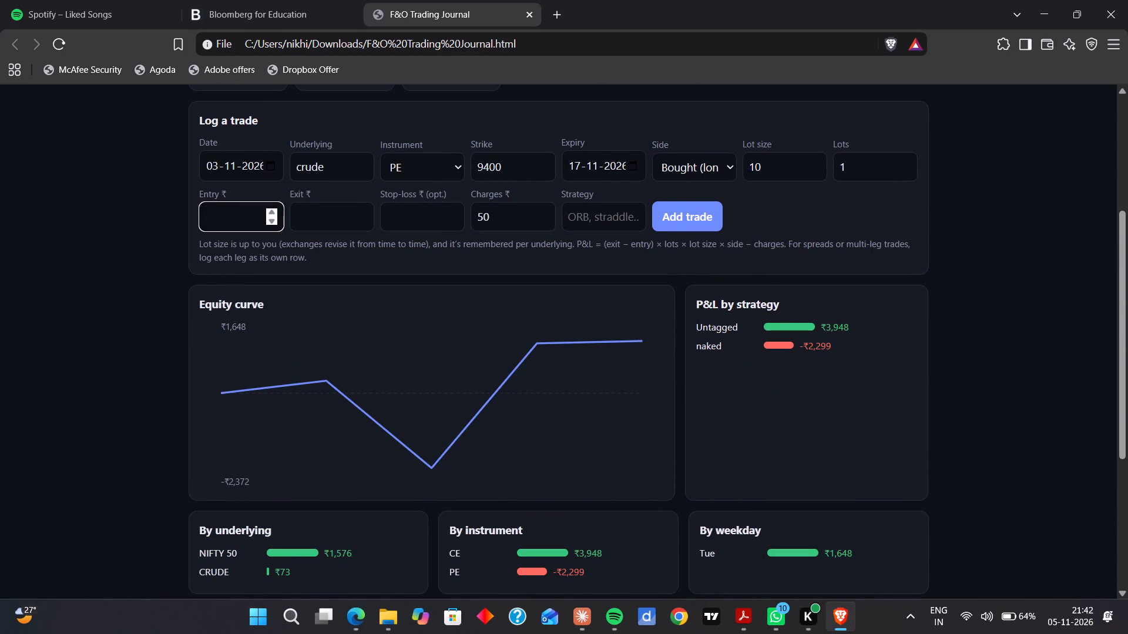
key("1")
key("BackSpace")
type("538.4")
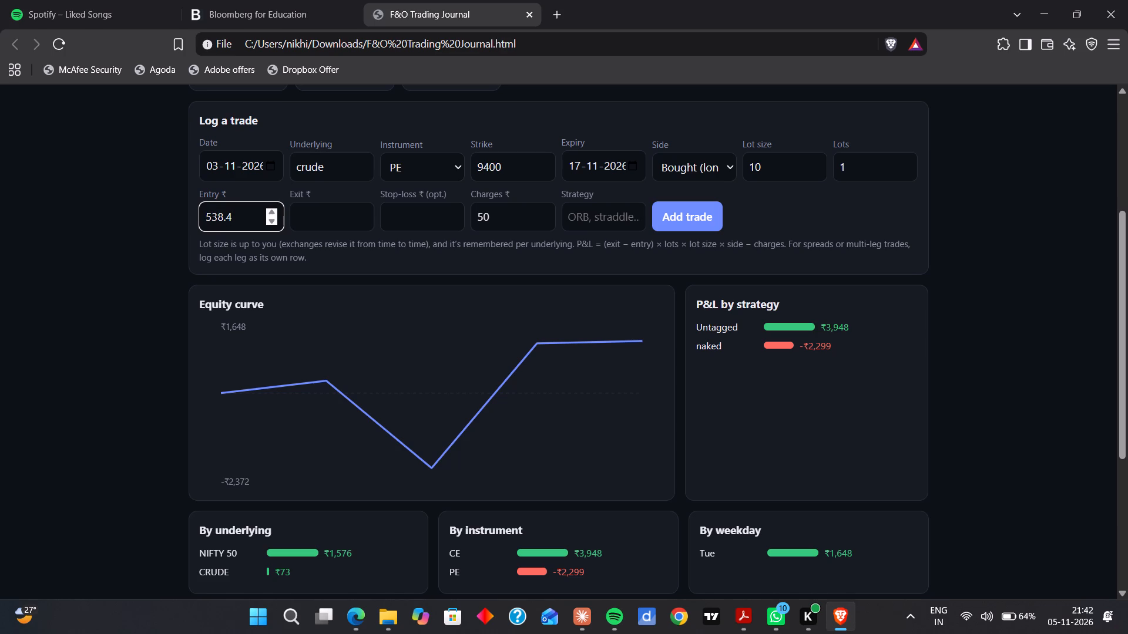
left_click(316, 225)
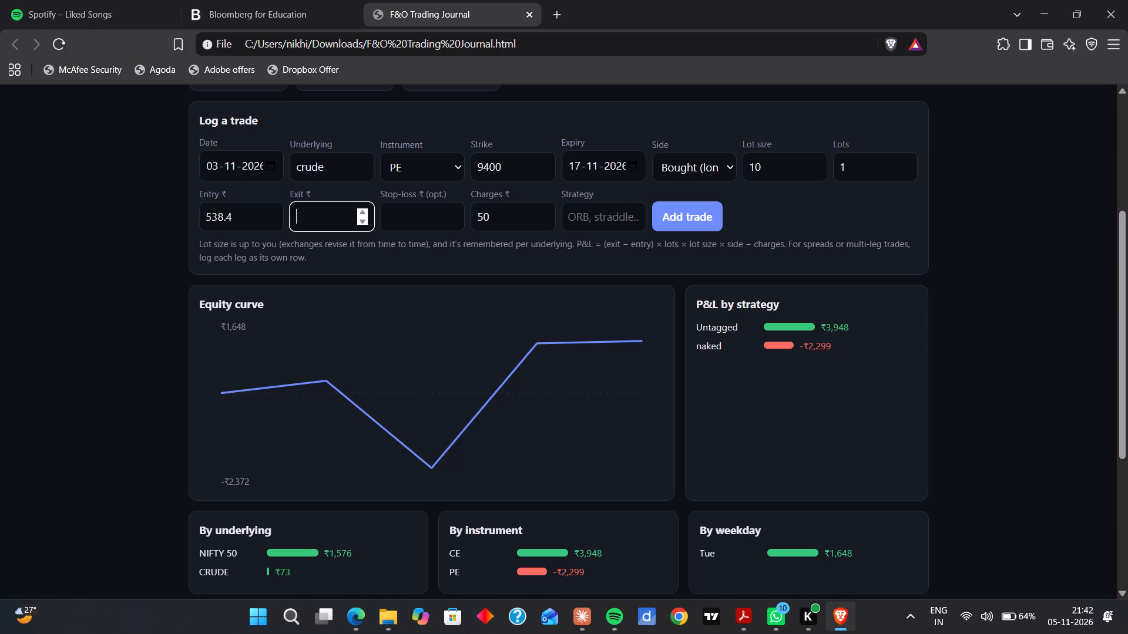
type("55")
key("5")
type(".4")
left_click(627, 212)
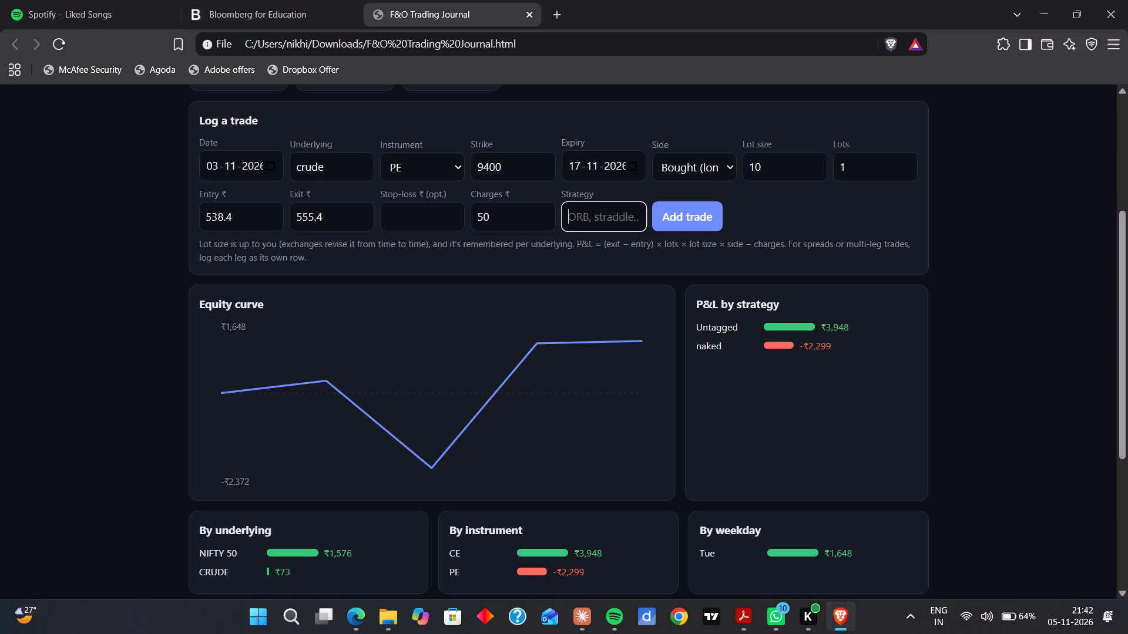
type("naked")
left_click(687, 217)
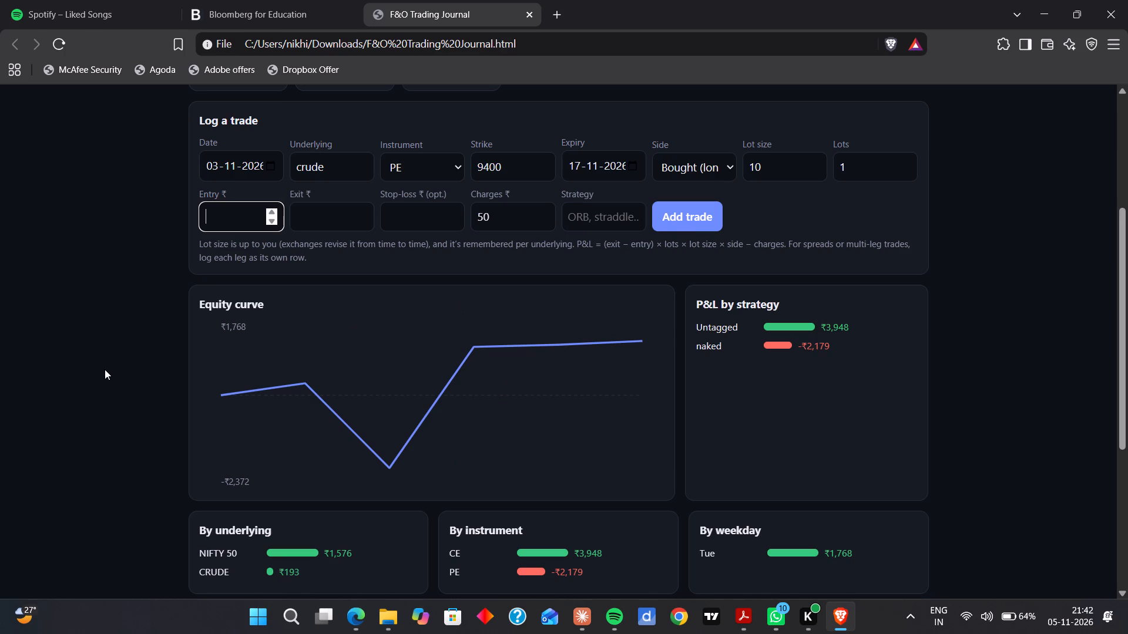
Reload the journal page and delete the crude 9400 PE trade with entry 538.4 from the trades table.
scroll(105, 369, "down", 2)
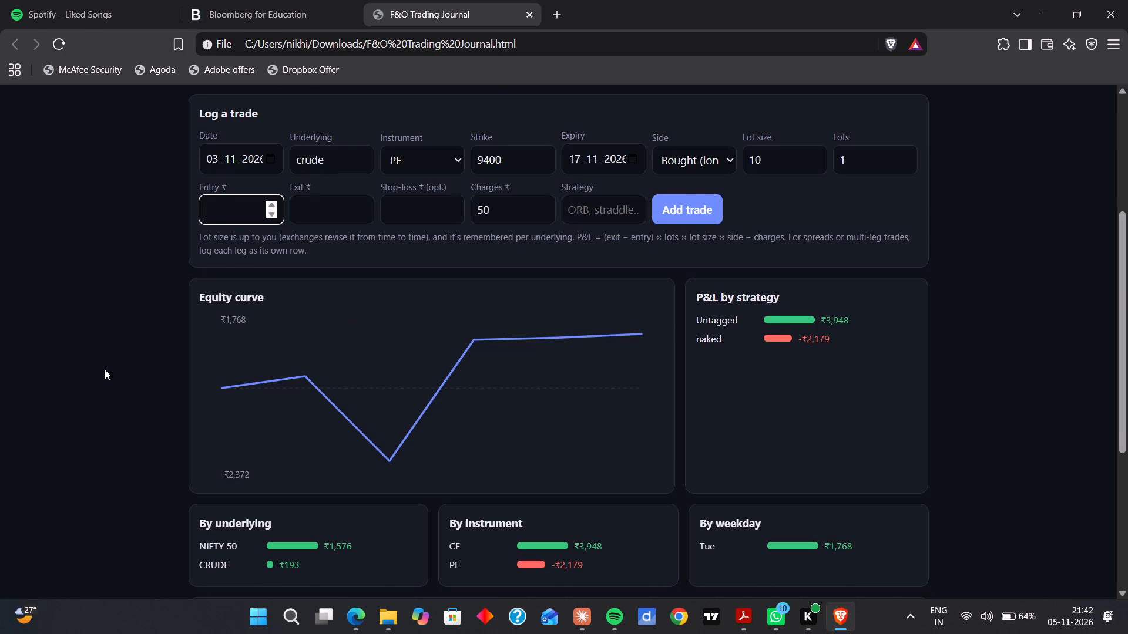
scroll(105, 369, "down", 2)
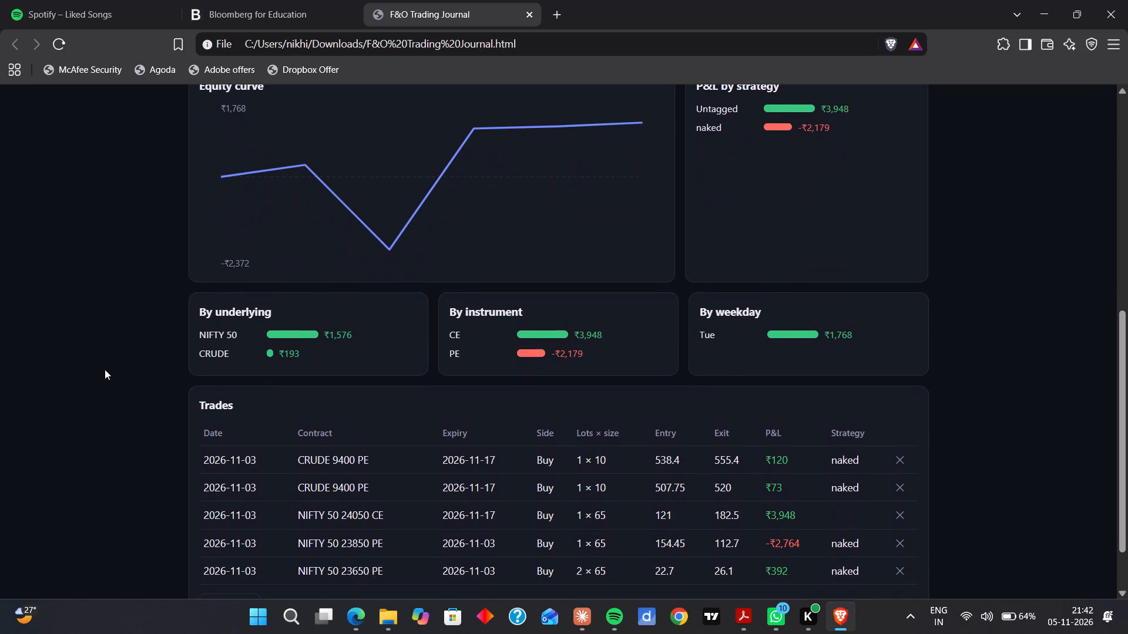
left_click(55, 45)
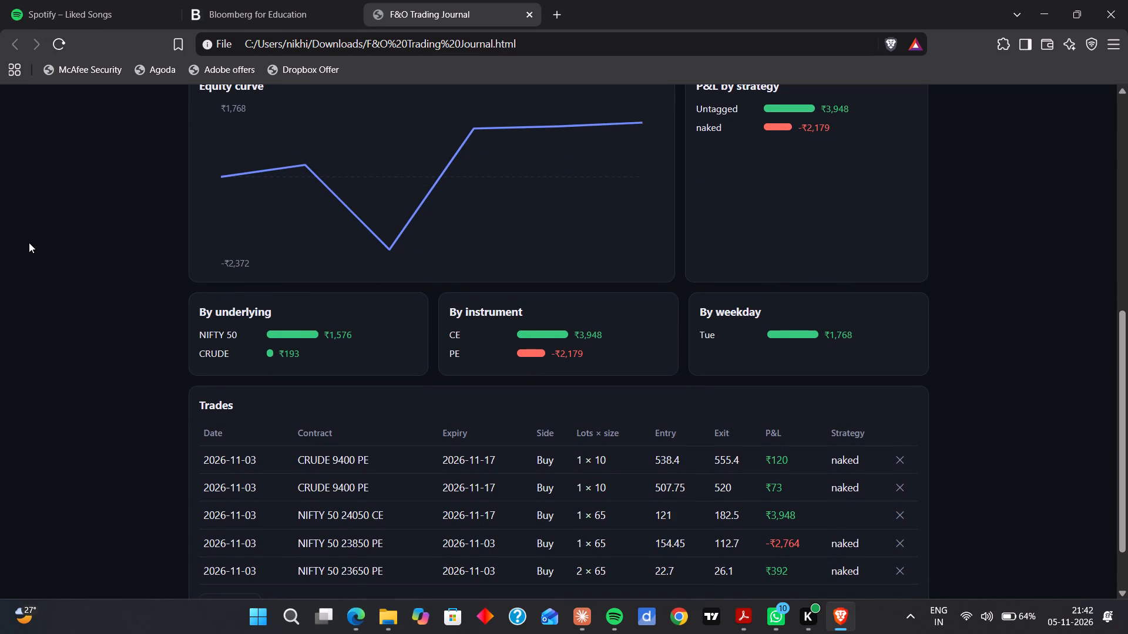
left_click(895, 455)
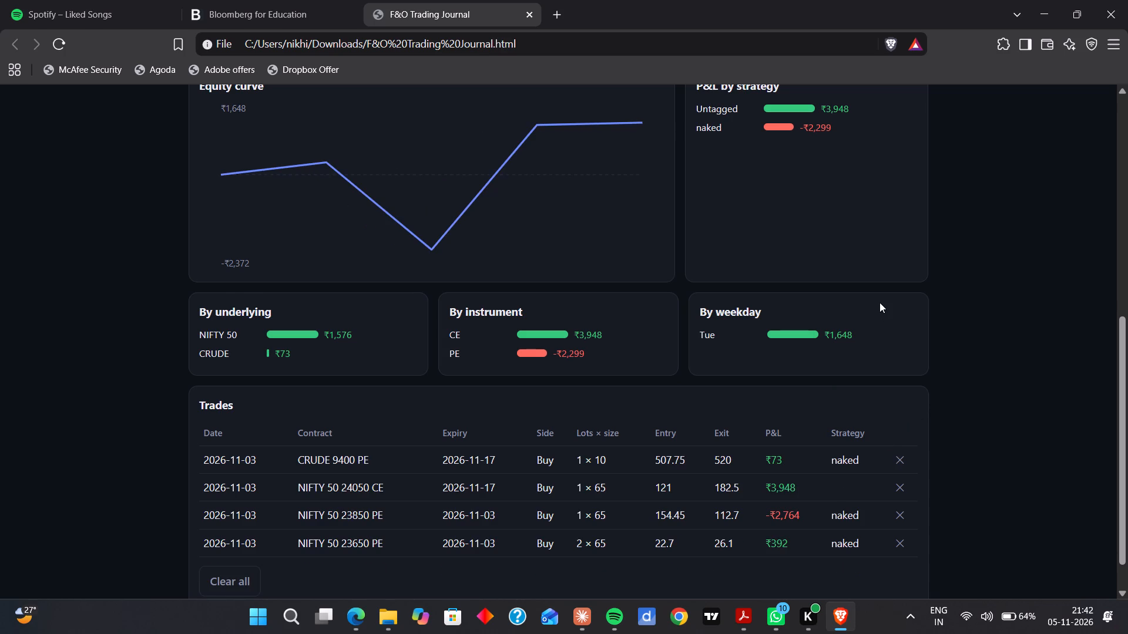
Reload the journal page and check the remaining rows in the trades table.
scroll(879, 302, "up", 2)
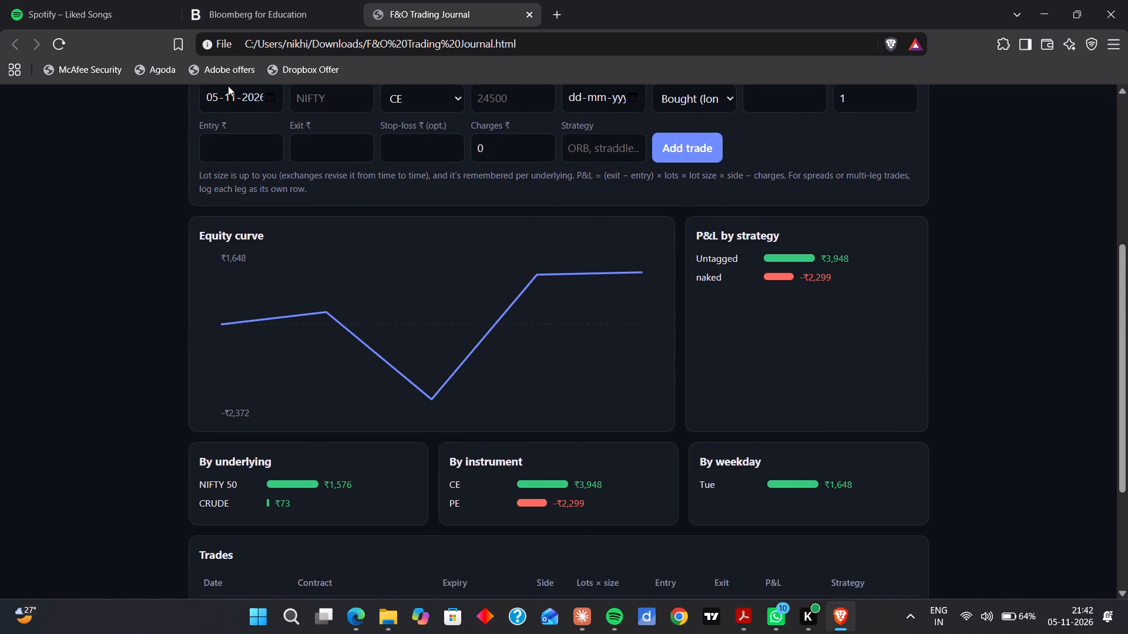
left_click(61, 45)
scroll(56, 198, "down", 5)
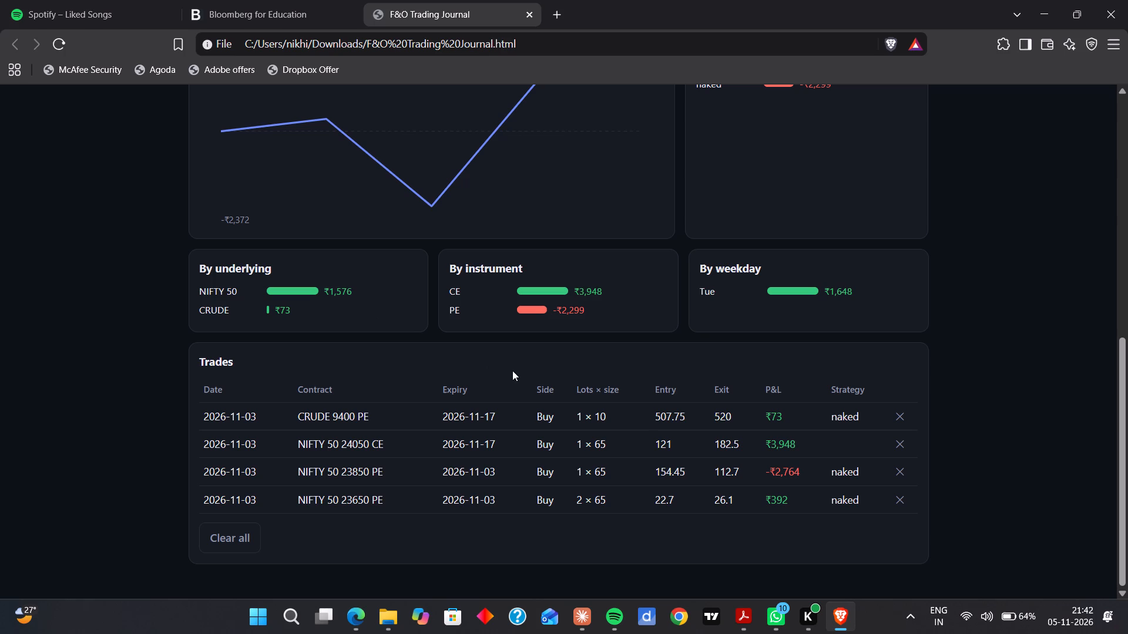
scroll(897, 441, "right", 1)
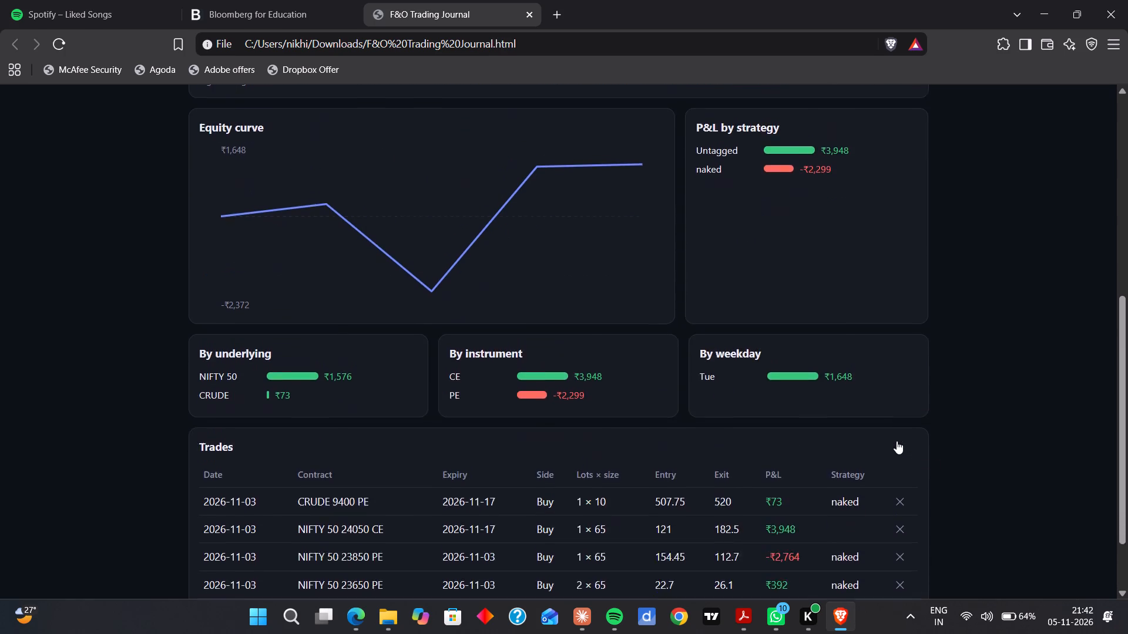
scroll(897, 441, "right", 1)
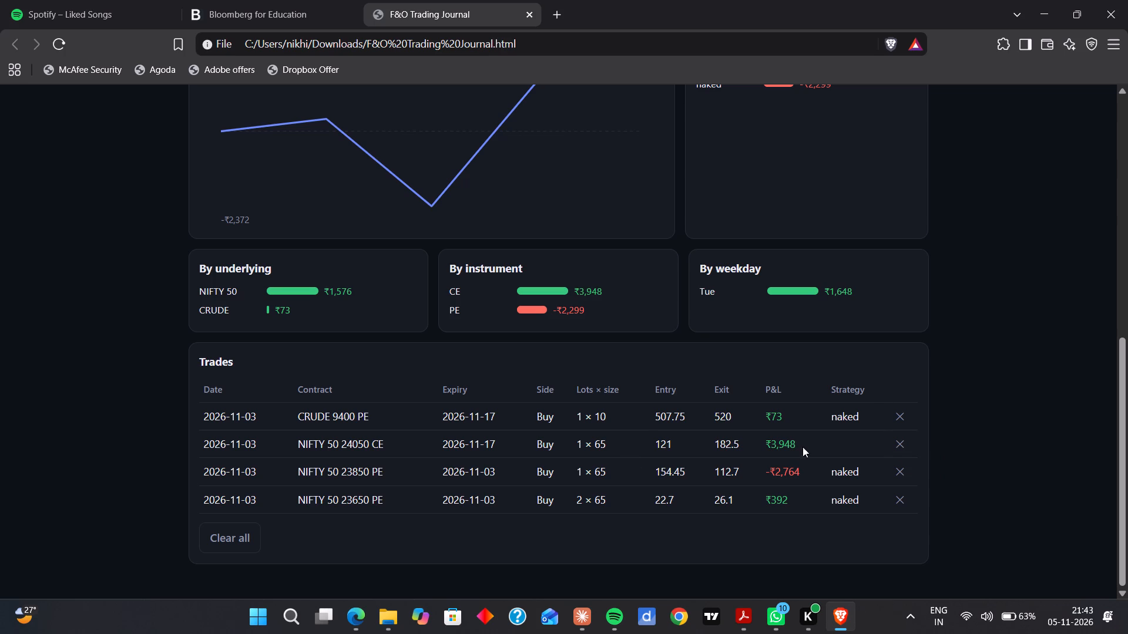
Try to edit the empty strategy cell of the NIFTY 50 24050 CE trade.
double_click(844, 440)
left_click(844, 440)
Delete the NIFTY 50 24050 CE trade from the trades table.
scroll(681, 208, "up", 3)
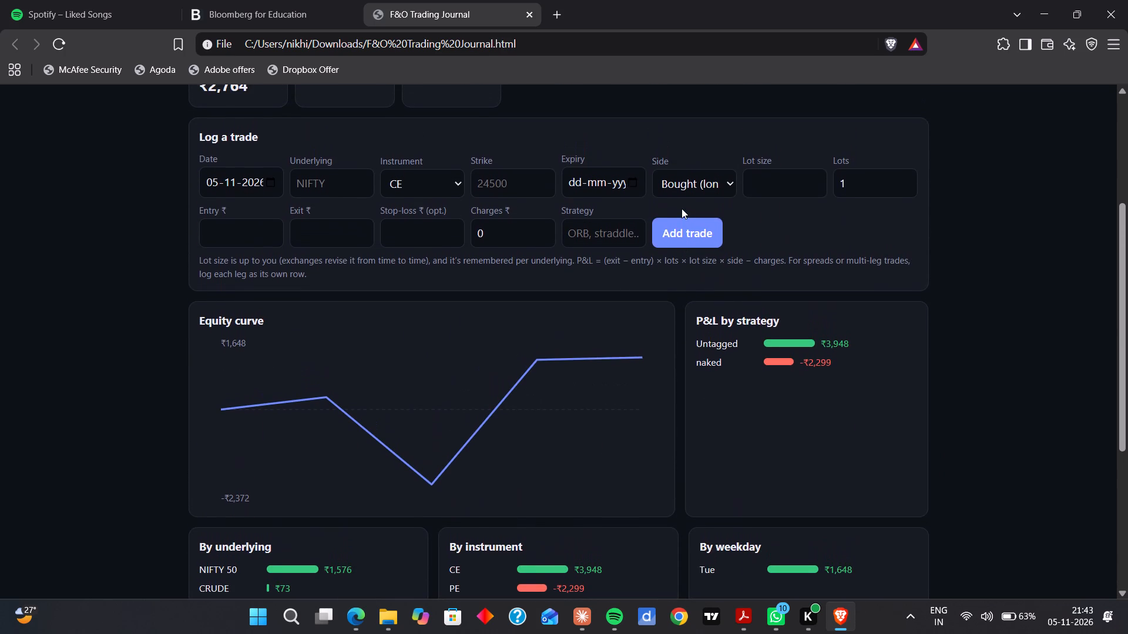
scroll(592, 283, "up", 2)
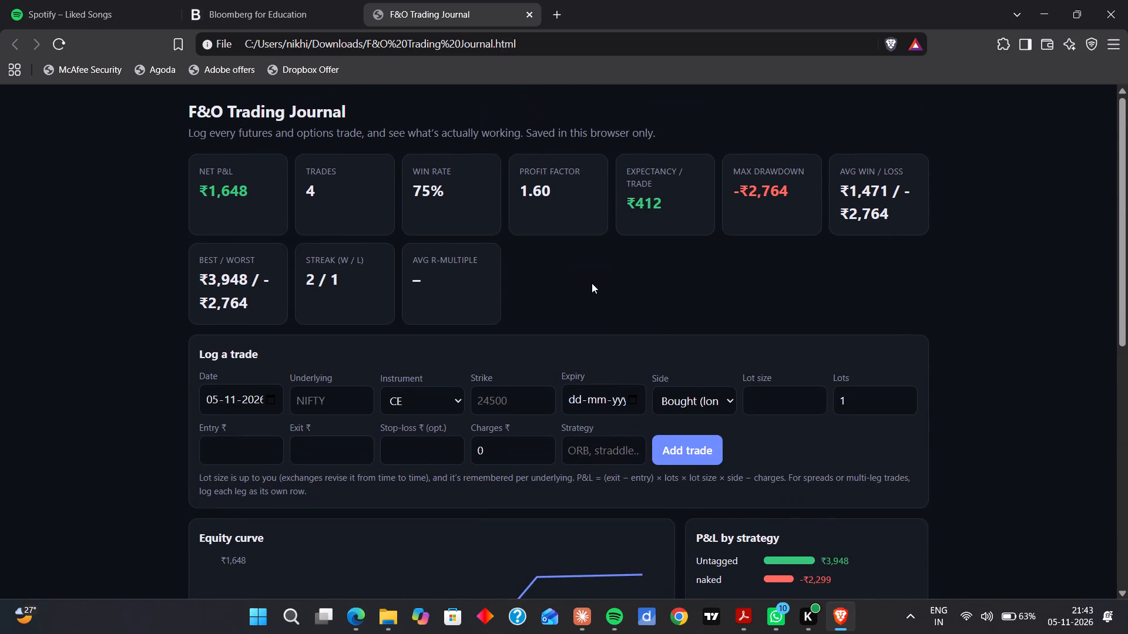
scroll(592, 283, "up", 2)
scroll(592, 283, "down", 5)
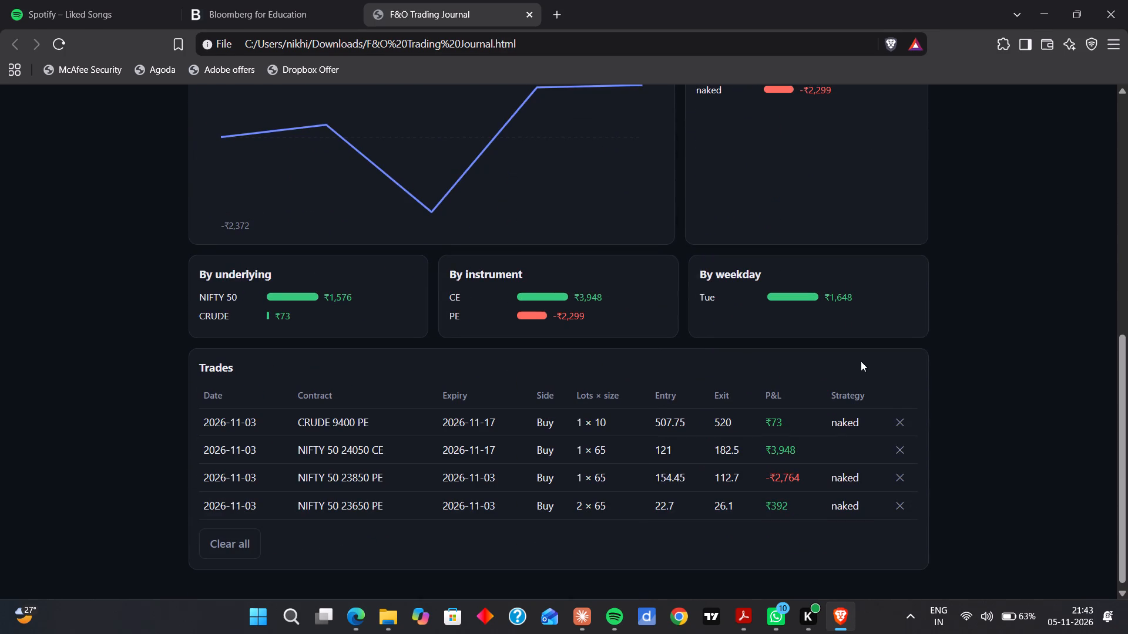
left_click(895, 446)
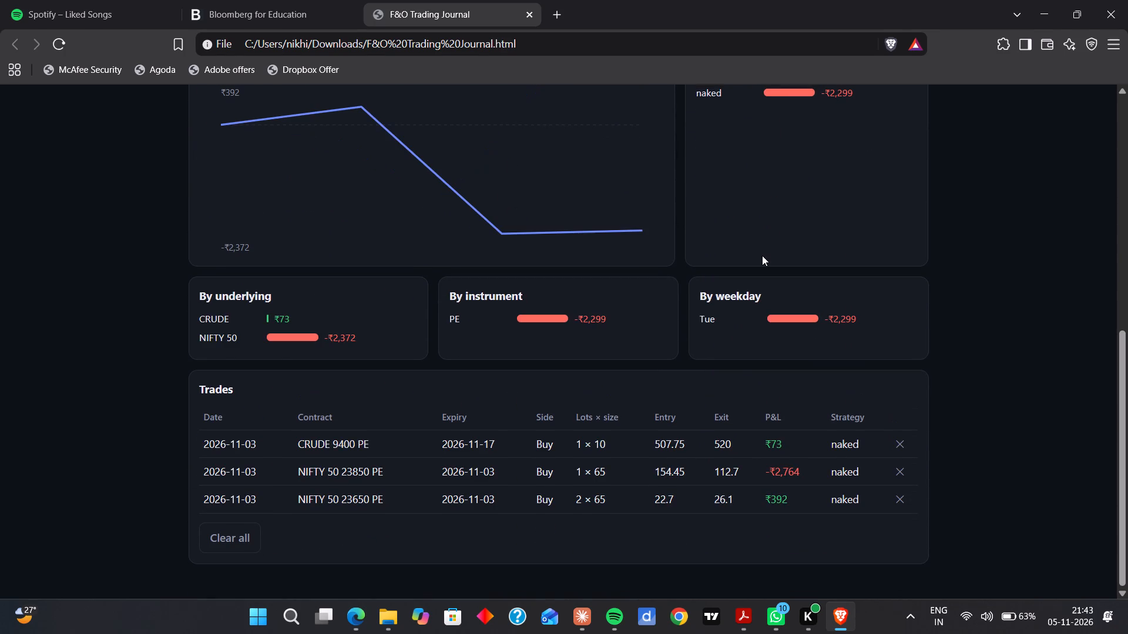
Fill in the new trade's contract as crude PE, strike 9400, with expiry 17-11-2026.
scroll(762, 255, "up", 4)
left_click_drag(289, 254, 290, 254)
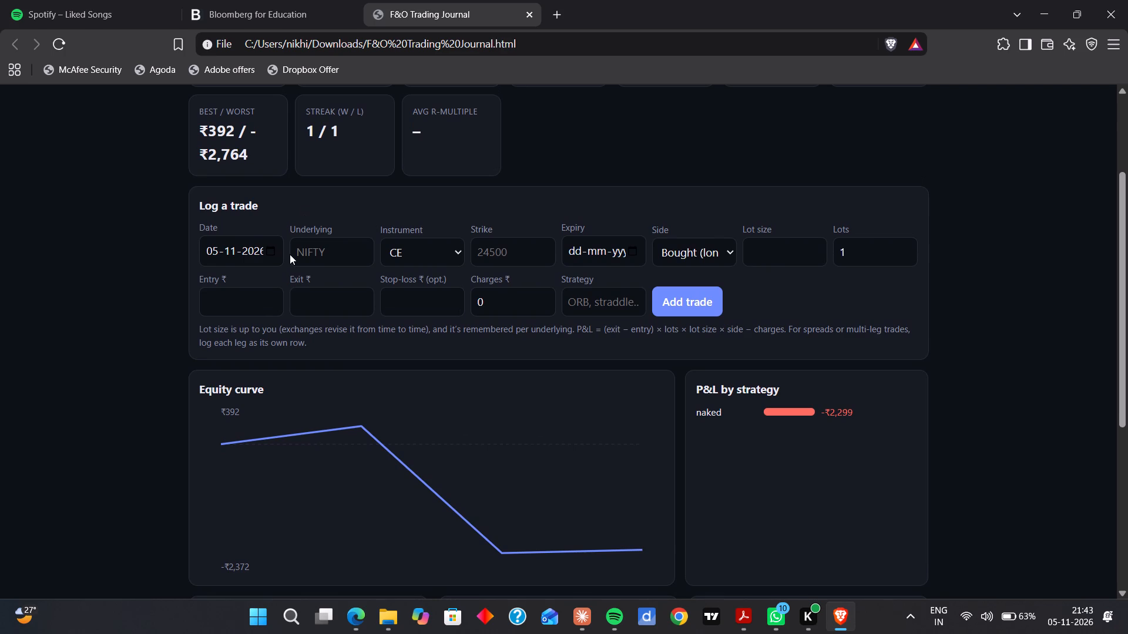
left_click_drag(290, 254, 308, 254)
scroll(308, 254, "down", 5)
scroll(308, 254, "up", 2)
left_click(324, 250)
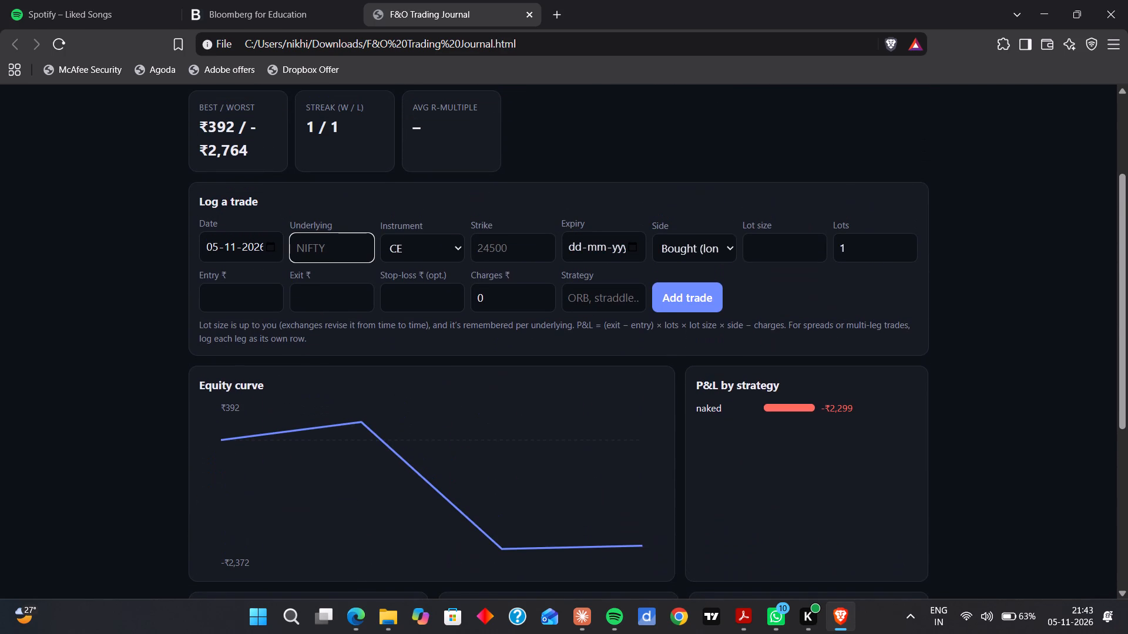
type("crude")
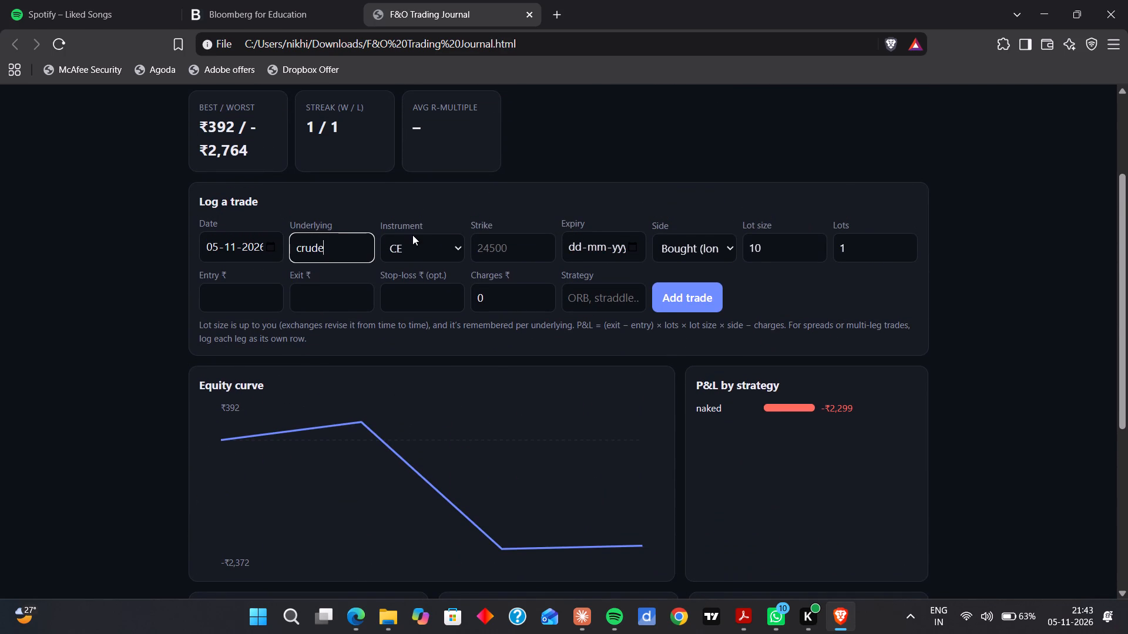
left_click(412, 235)
left_click(407, 285)
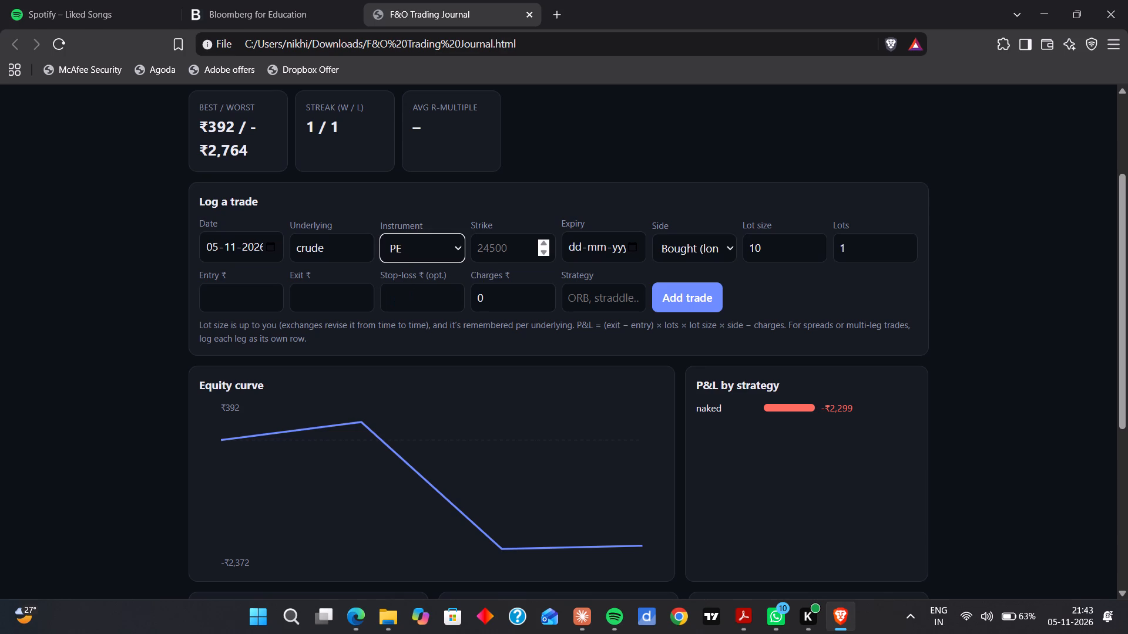
left_click(501, 243)
type("9400")
left_click(576, 247)
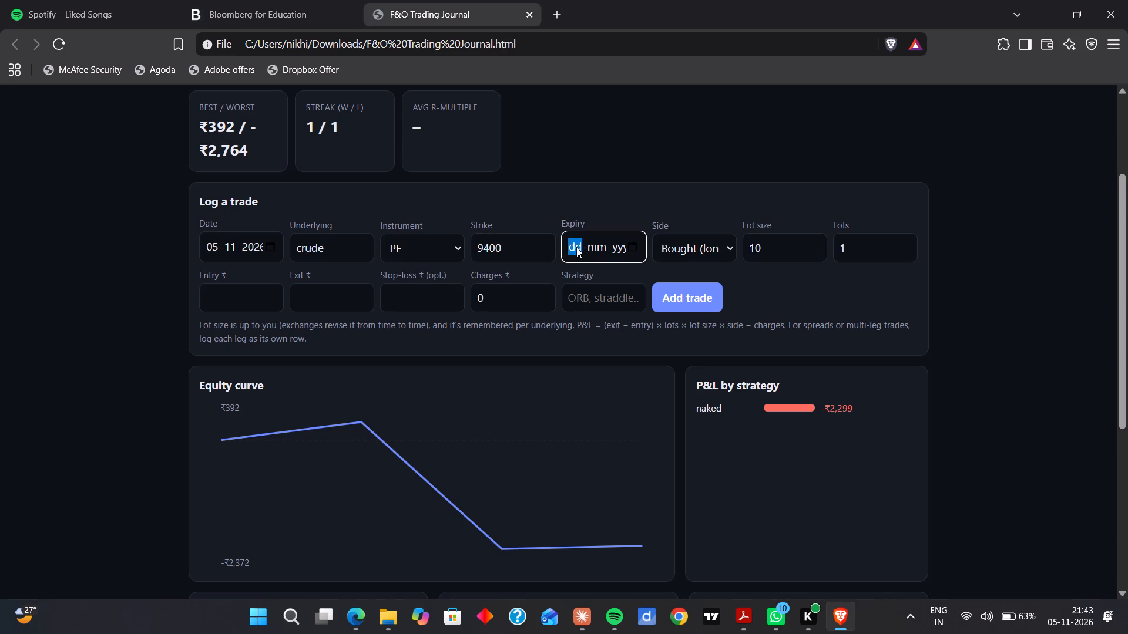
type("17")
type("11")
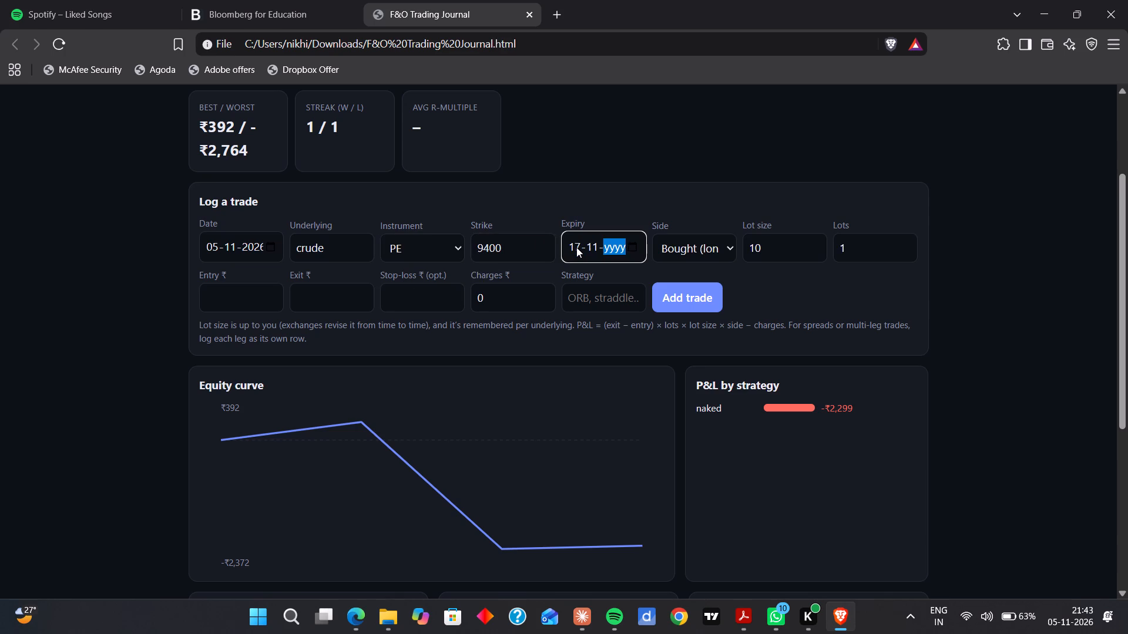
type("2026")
Enter entry 538.4, exit 555.4, charges 50 and strategy naked for the crude 9400 PE, and add the trade.
left_click(231, 304)
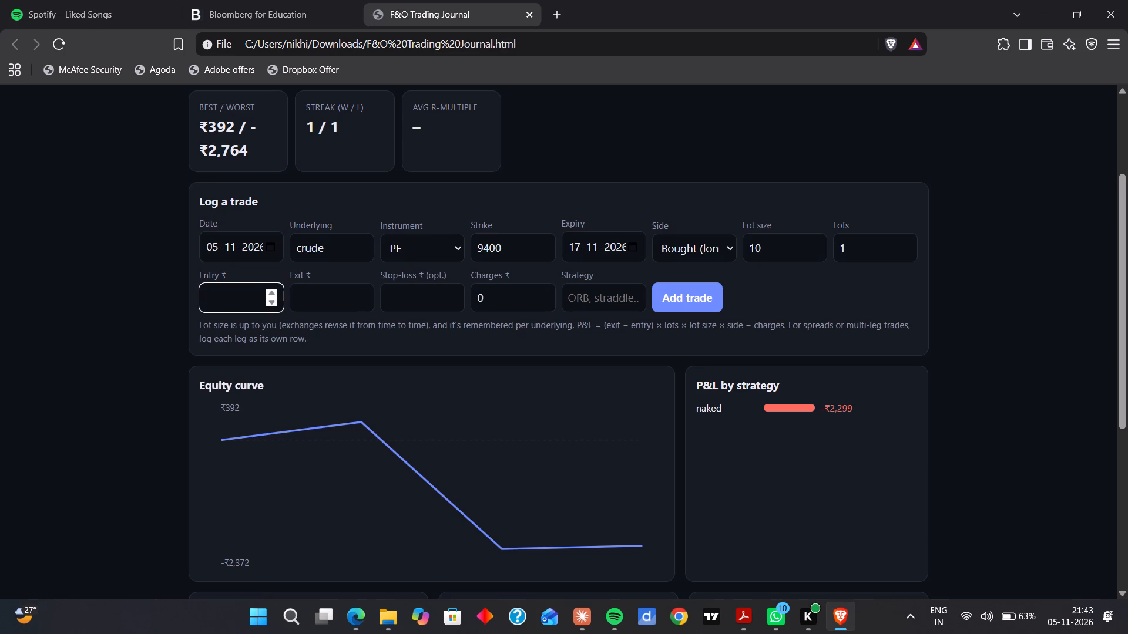
type("538.4")
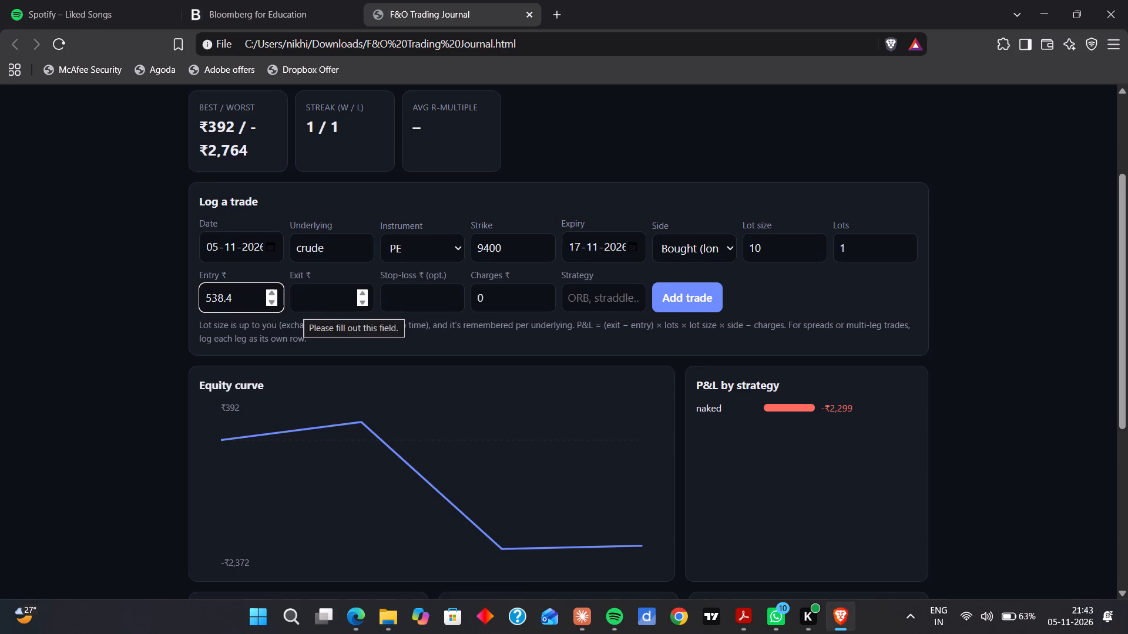
left_click(296, 308)
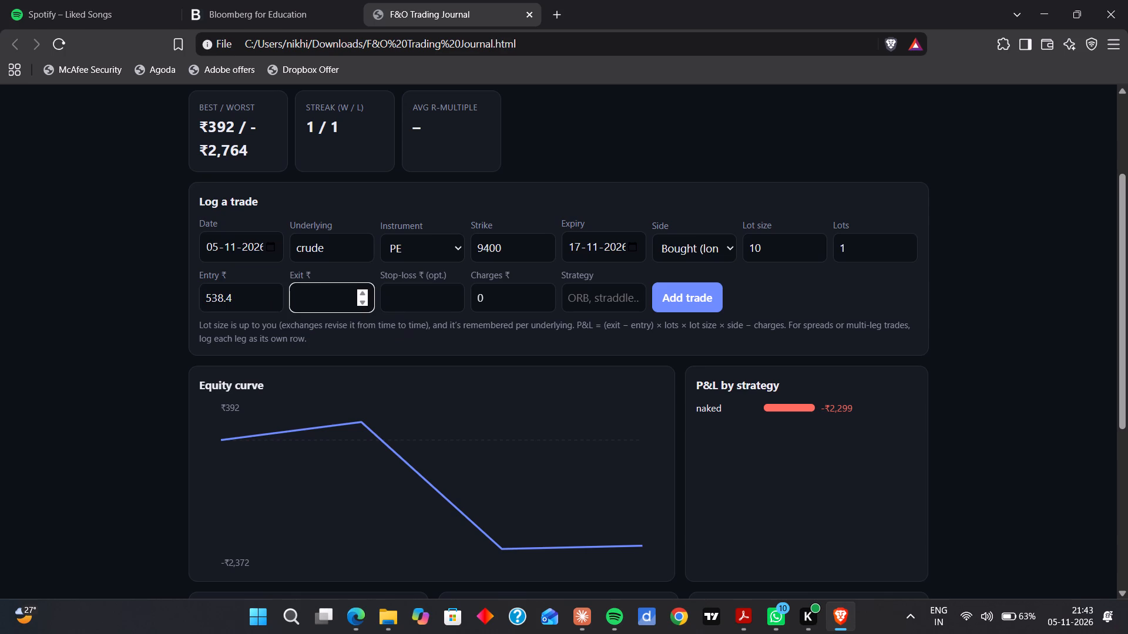
type("555.4")
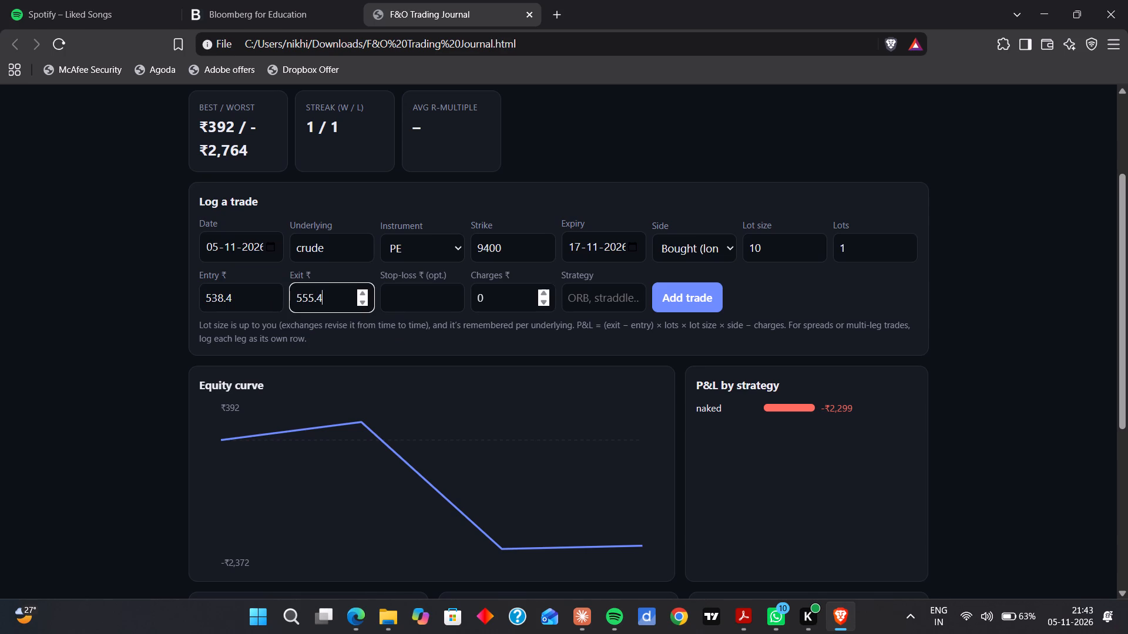
left_click(509, 304)
key("BackSpace")
type("50")
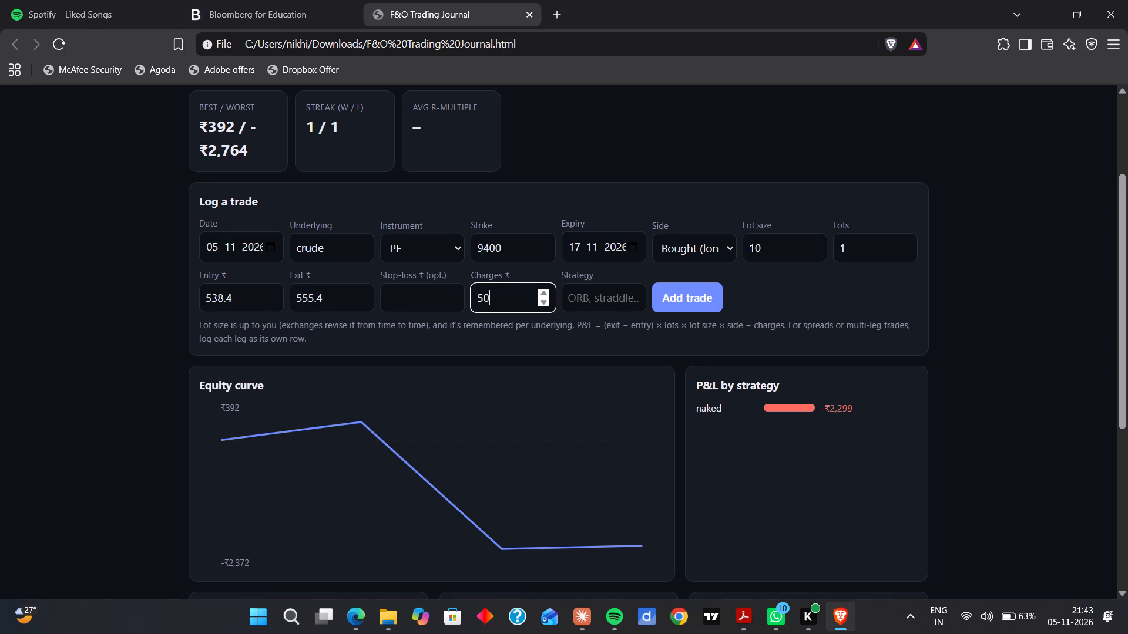
left_click(615, 307)
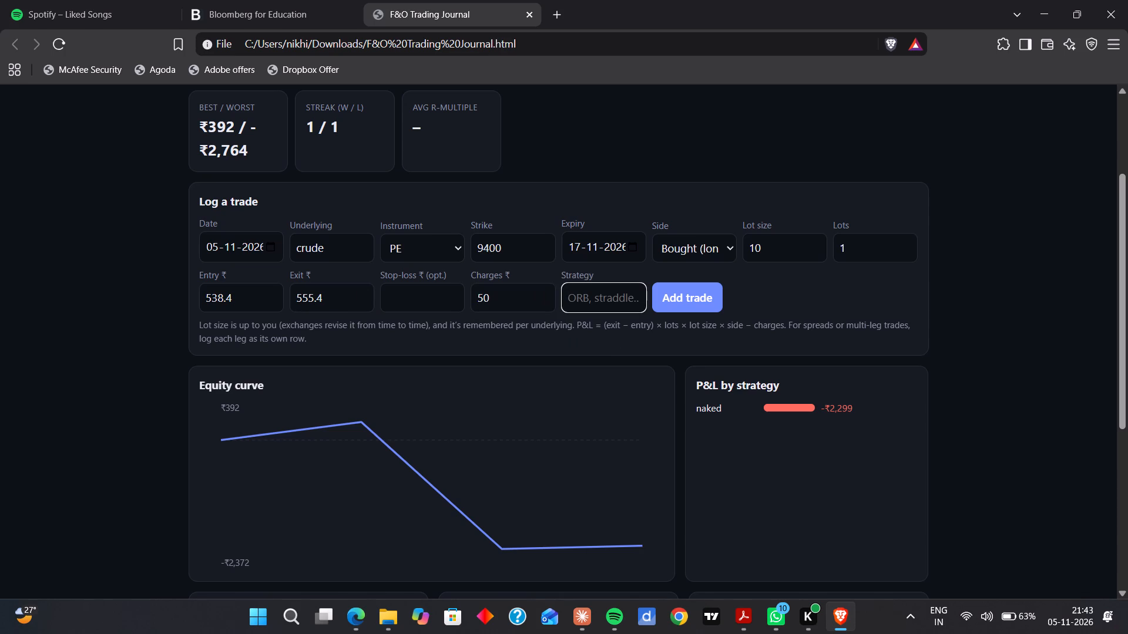
type("naked")
left_click(684, 304)
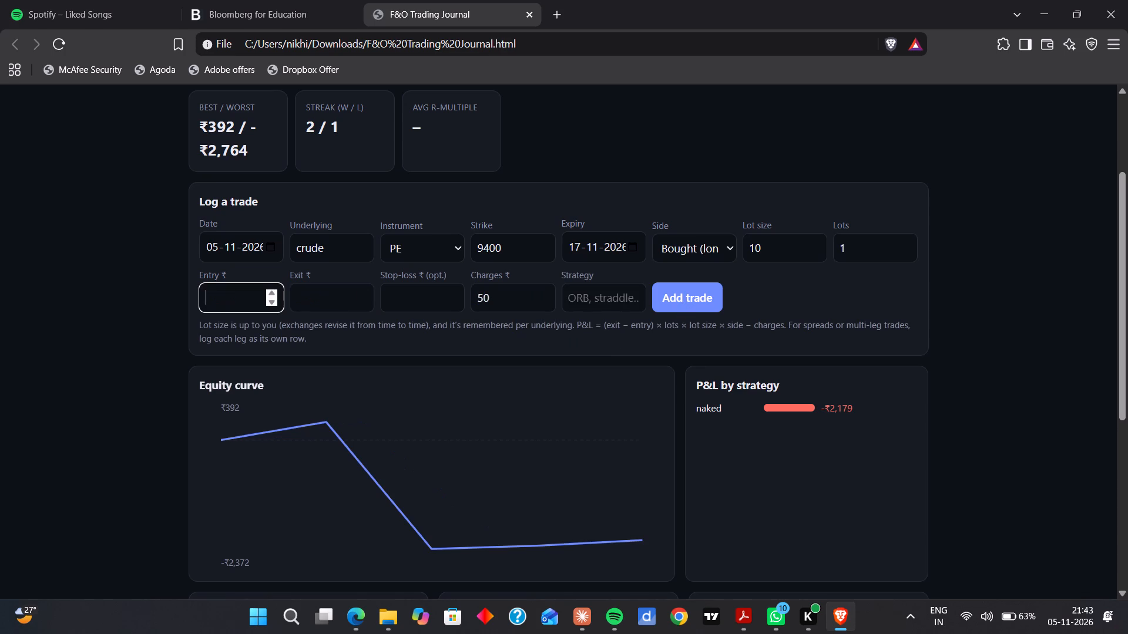
Delete the crude 9400 PE trade dated 2026-11-05 from the trades table.
left_click(335, 250)
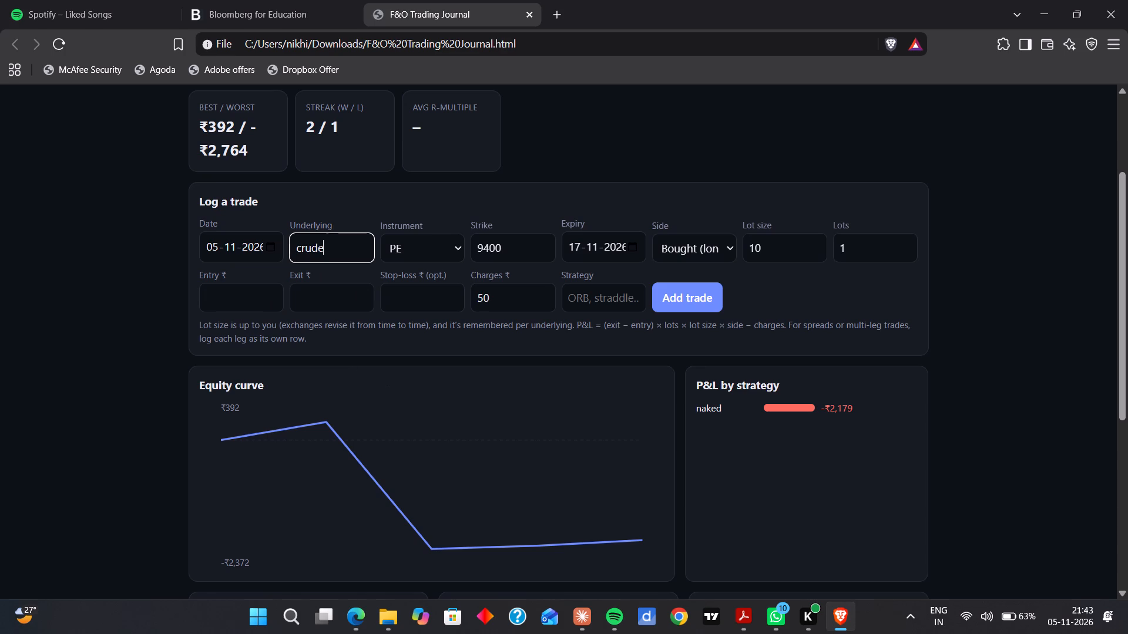
scroll(309, 347, "down", 3)
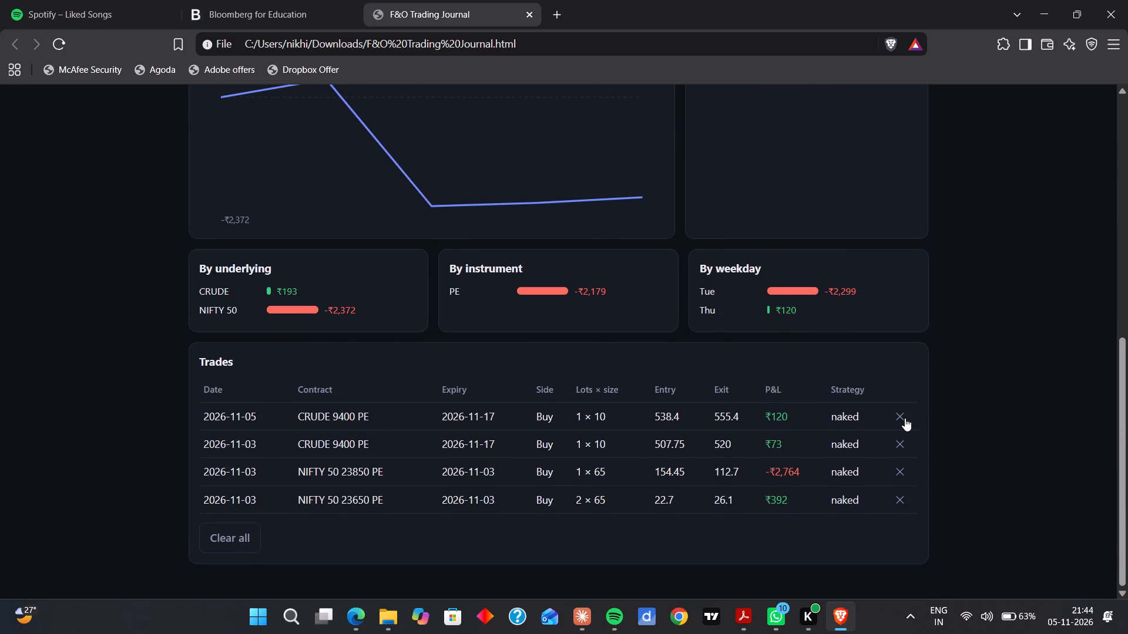
left_click(899, 419)
Log the crude 9400 PE trade with date 03-11-2026, entry 538.4, exit 555.4 and strategy naked.
scroll(535, 305, "up", 4)
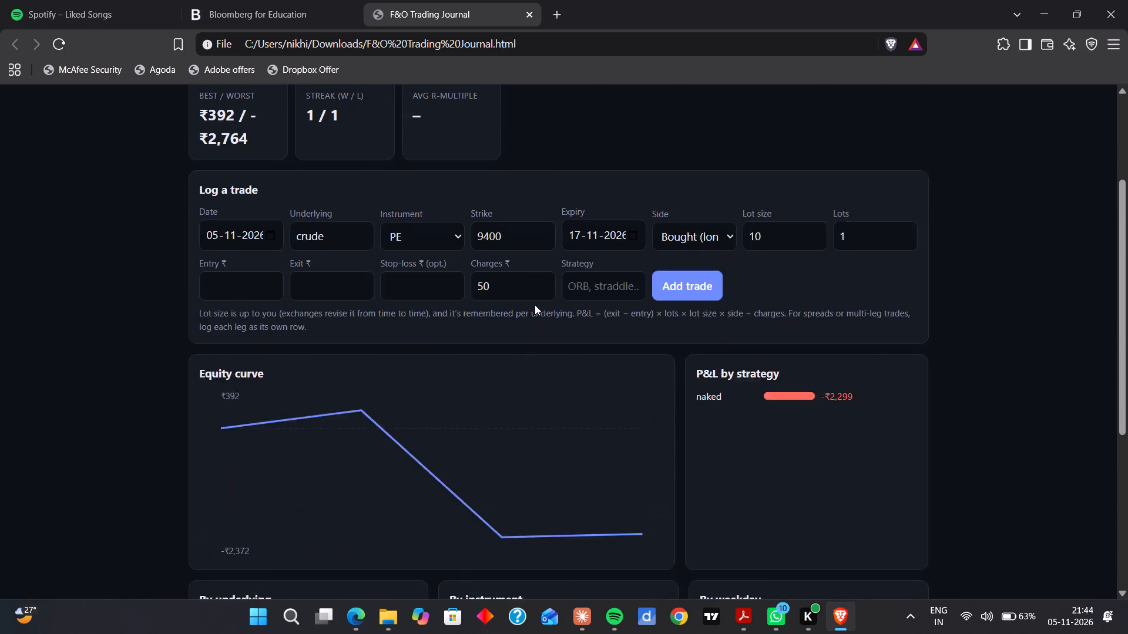
left_click(216, 340)
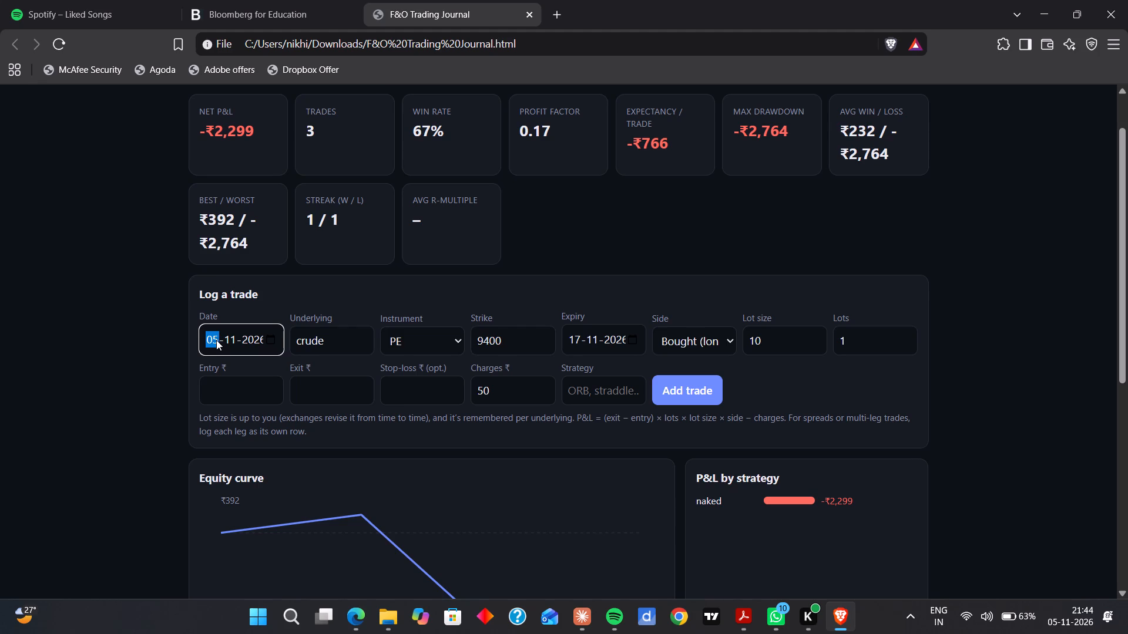
key("BackSpace")
key("3")
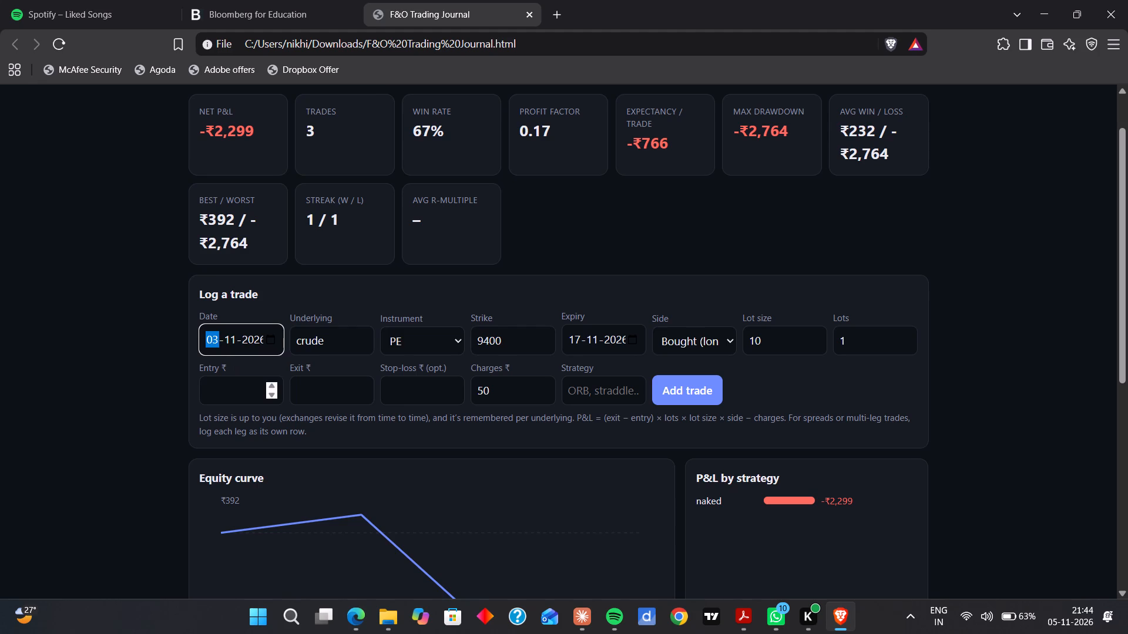
left_click(235, 393)
type("538.4")
left_click(300, 392)
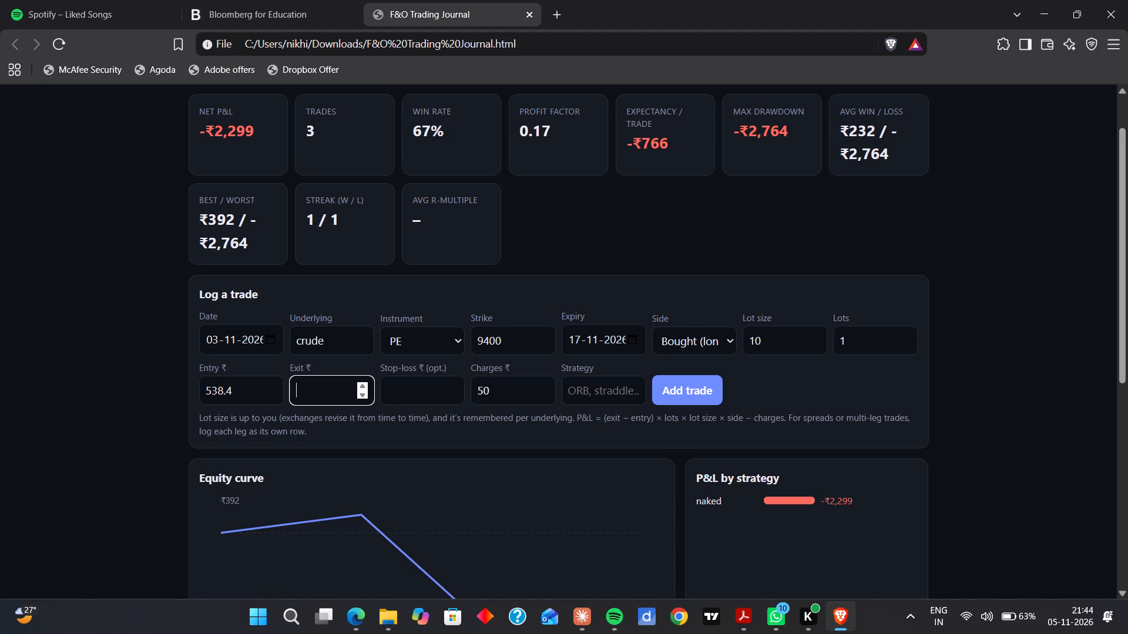
type("55.4")
key("Left")
key("Left")
key("5")
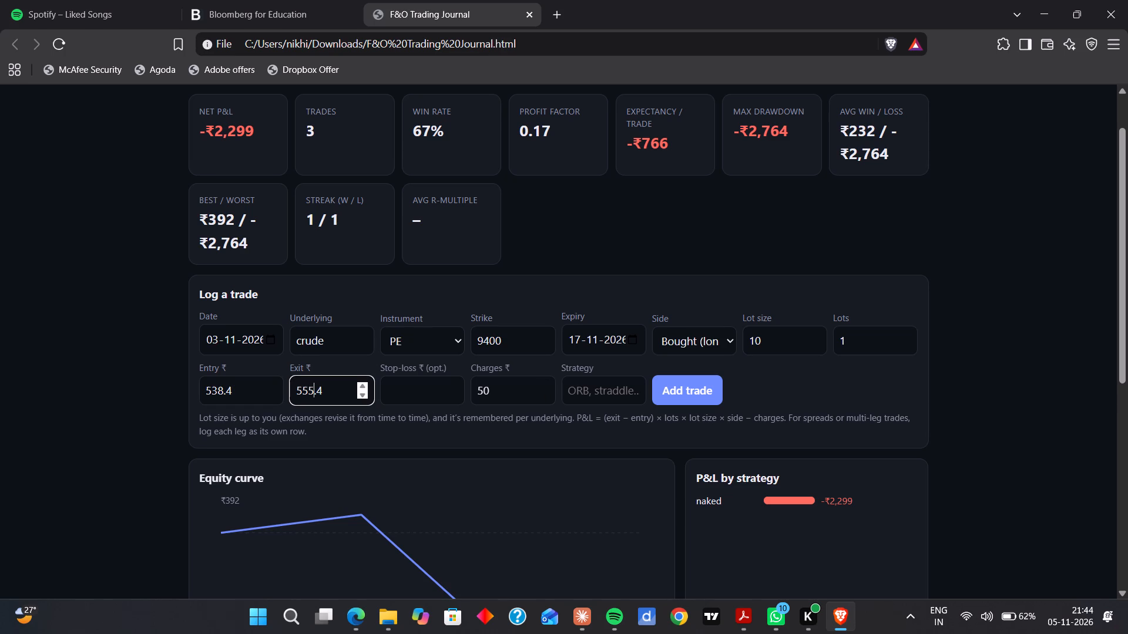
left_click(607, 385)
type("naked")
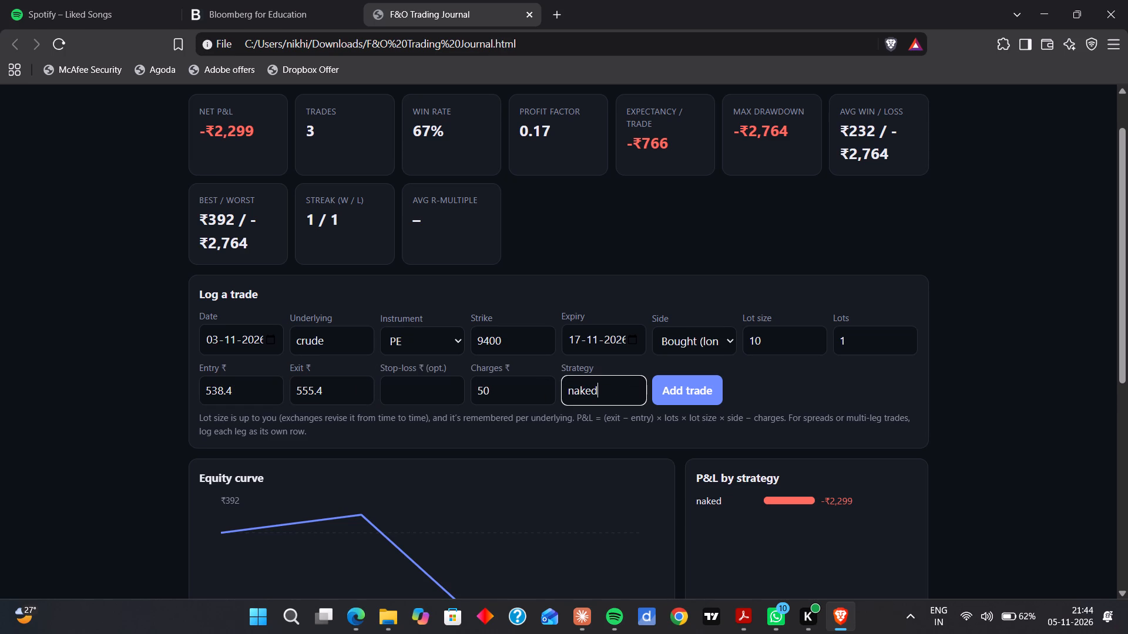
left_click(682, 397)
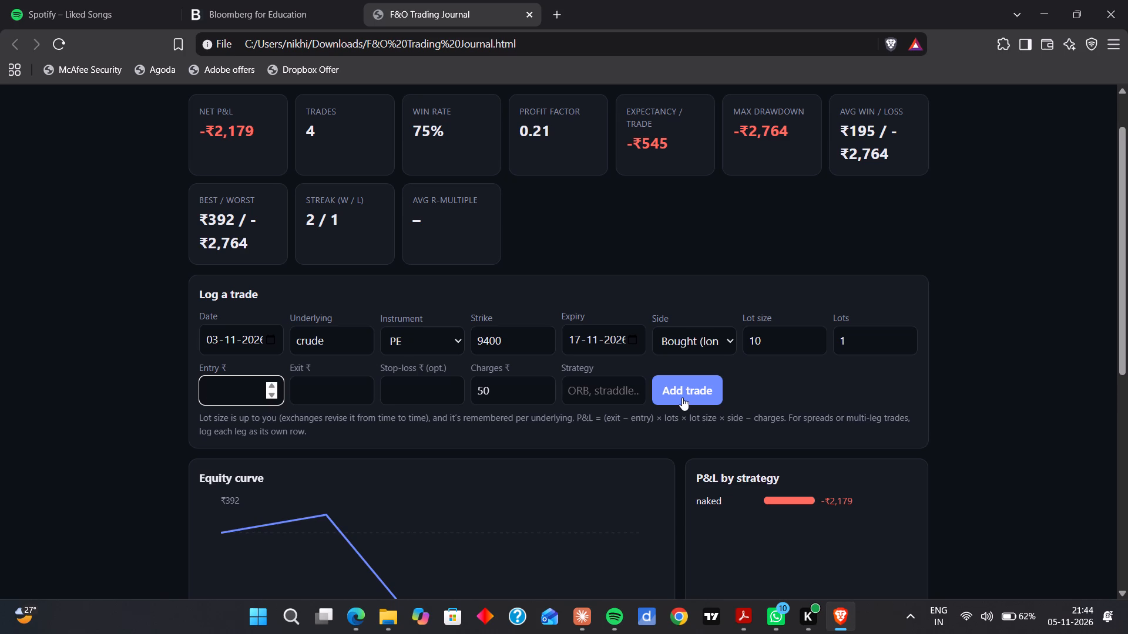
Set the underlying for another new trade to nifty 50.
left_click(333, 349)
key("BackSpace")
key("BackSpace")
key("BackSpace")
key("BackSpace")
key("BackSpace")
key("BackSpace")
key("BackSpace")
key("BackSpace")
key("BackSpace")
key("BackSpace")
key("BackSpace")
key("BackSpace")
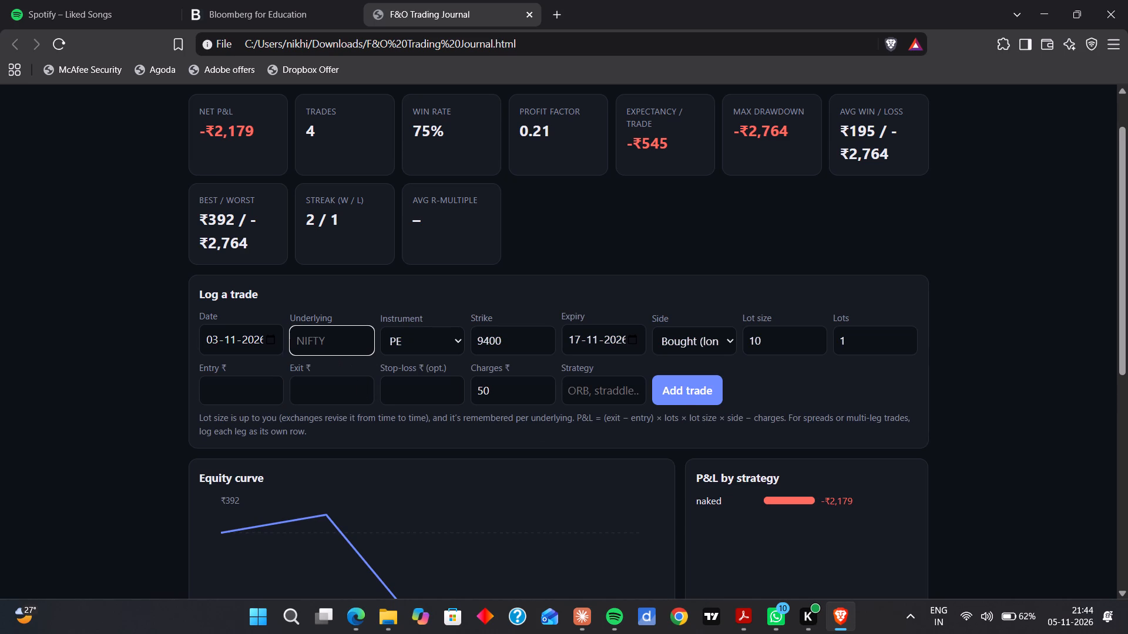
type("nifty")
scroll(333, 349, "down", 6)
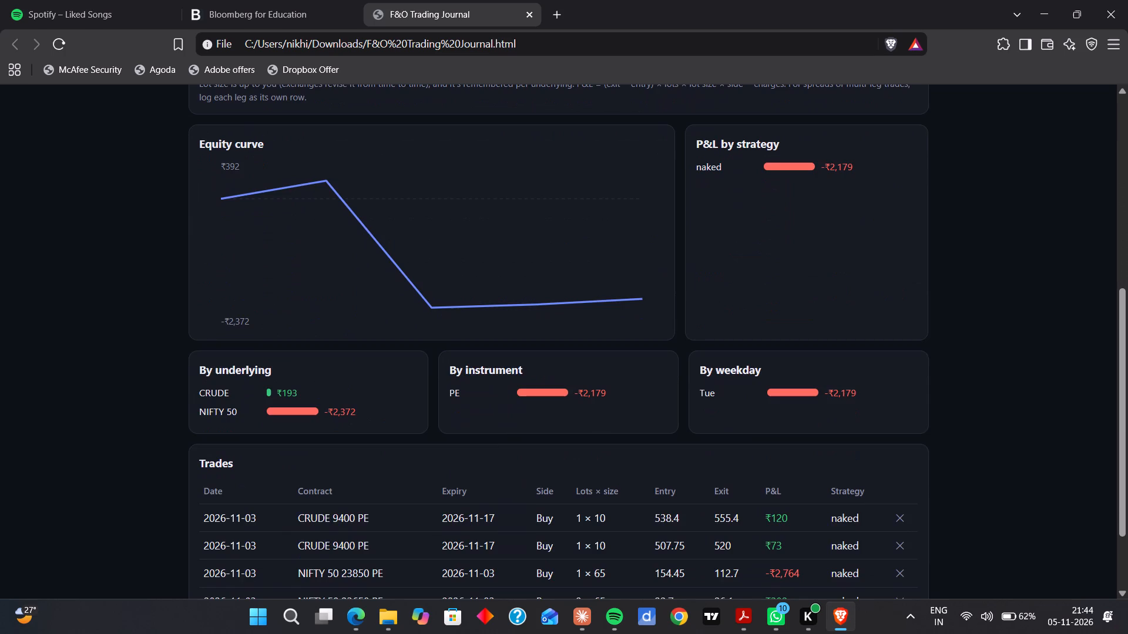
scroll(333, 349, "up", 6)
key("space")
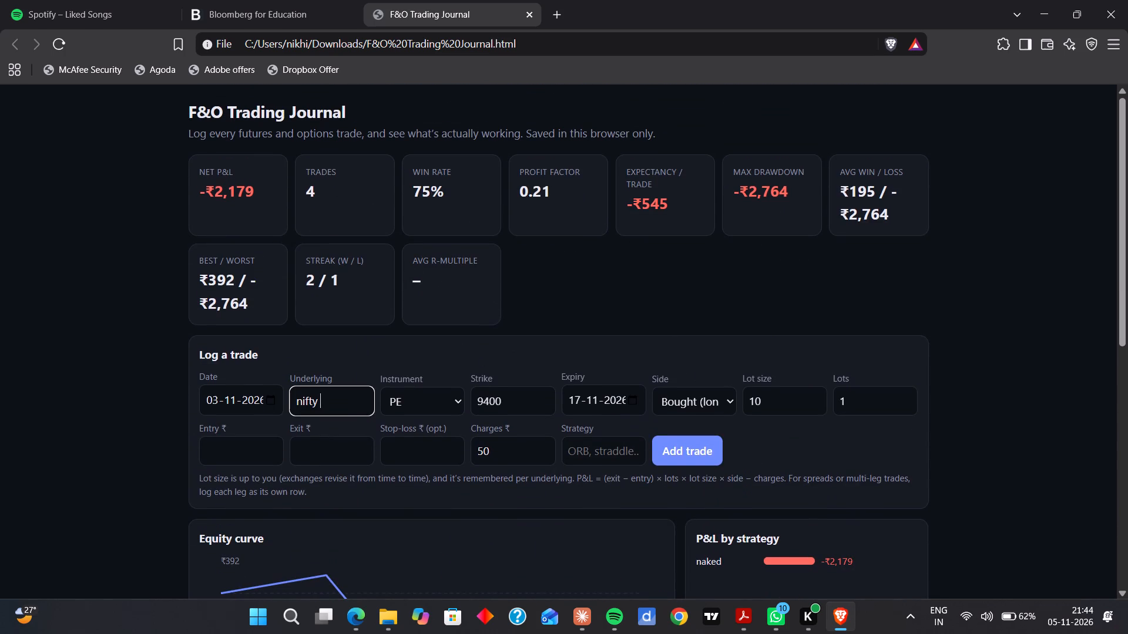
type("50")
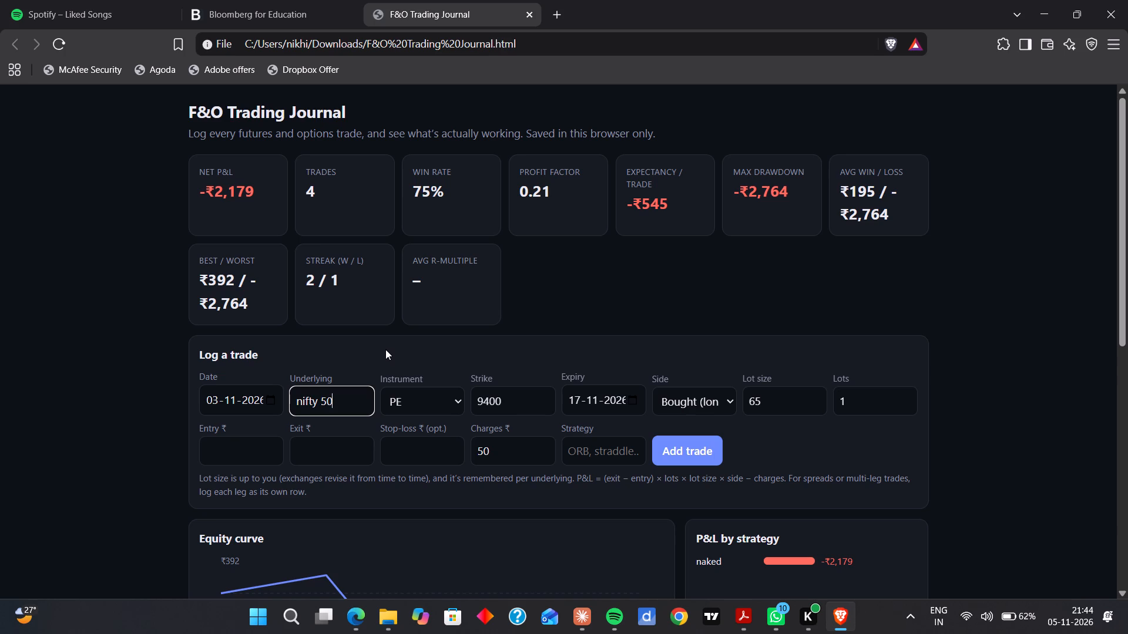
Set the new nifty 50 trade's strike to 24050 and its instrument to CE.
scroll(385, 349, "down", 5)
scroll(385, 349, "up", 1)
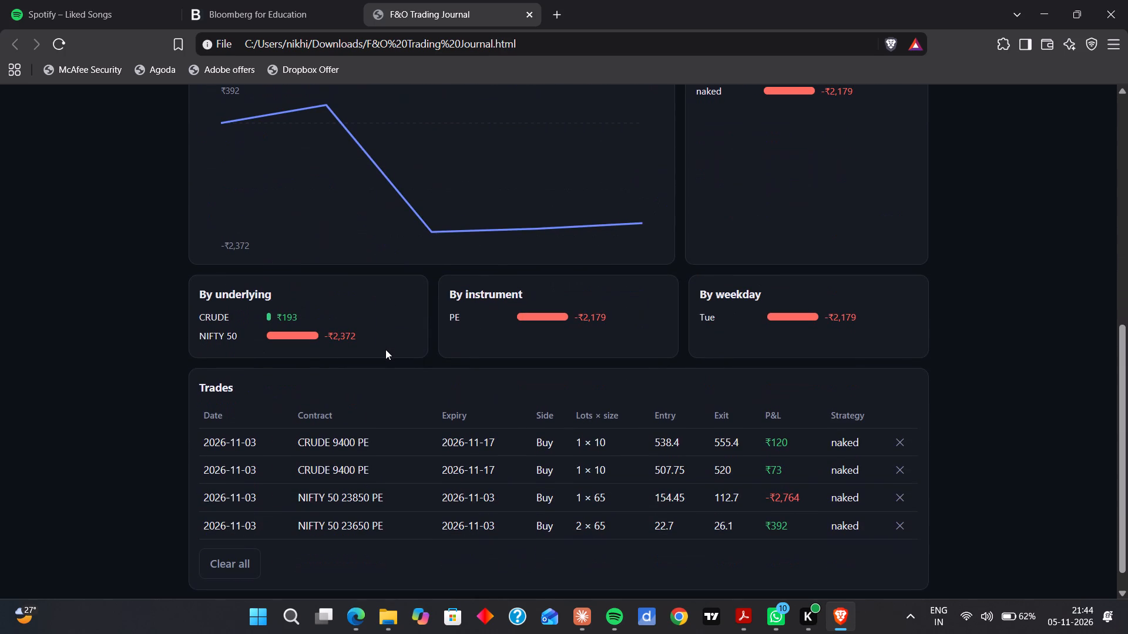
scroll(385, 349, "up", 1)
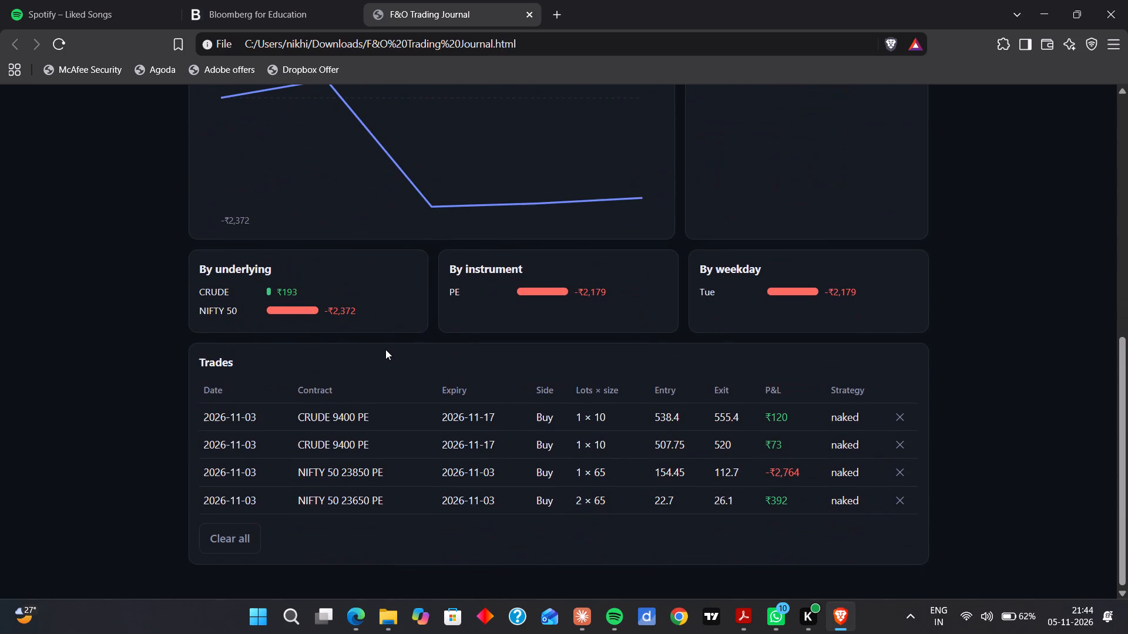
scroll(385, 349, "up", 3)
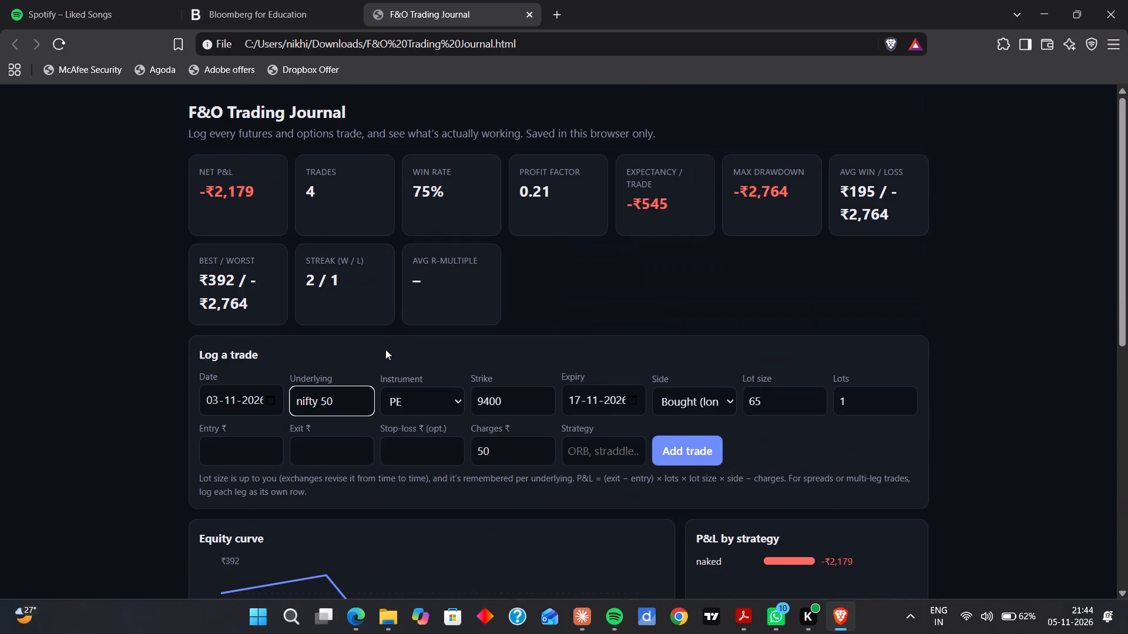
scroll(508, 210, "up", 1)
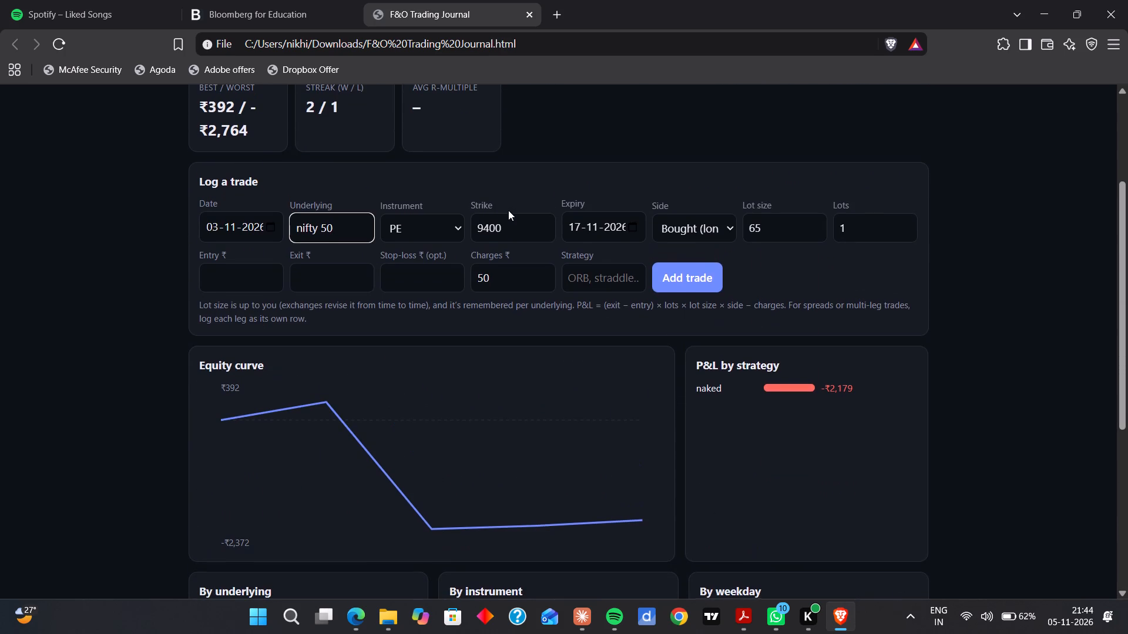
left_click(508, 215)
key("BackSpace")
key("BackSpace")
key("BackSpace")
key("BackSpace")
key("BackSpace")
key("BackSpace")
key("BackSpace")
key("BackSpace")
key("BackSpace")
key("BackSpace")
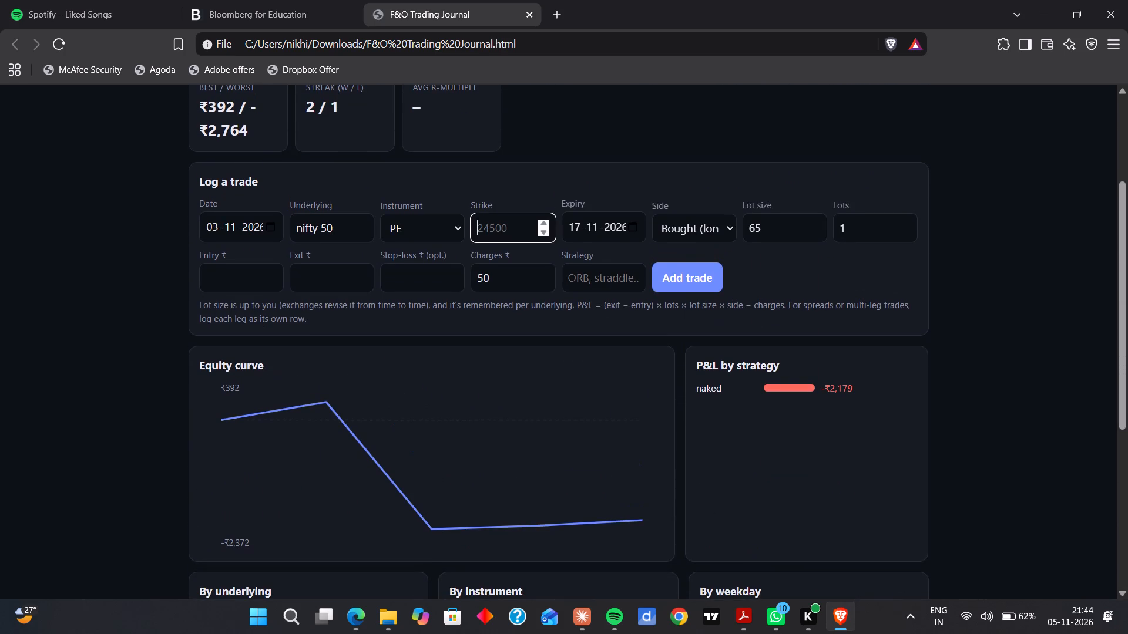
key("2")
type("405")
key("0")
left_click(436, 231)
left_click(431, 247)
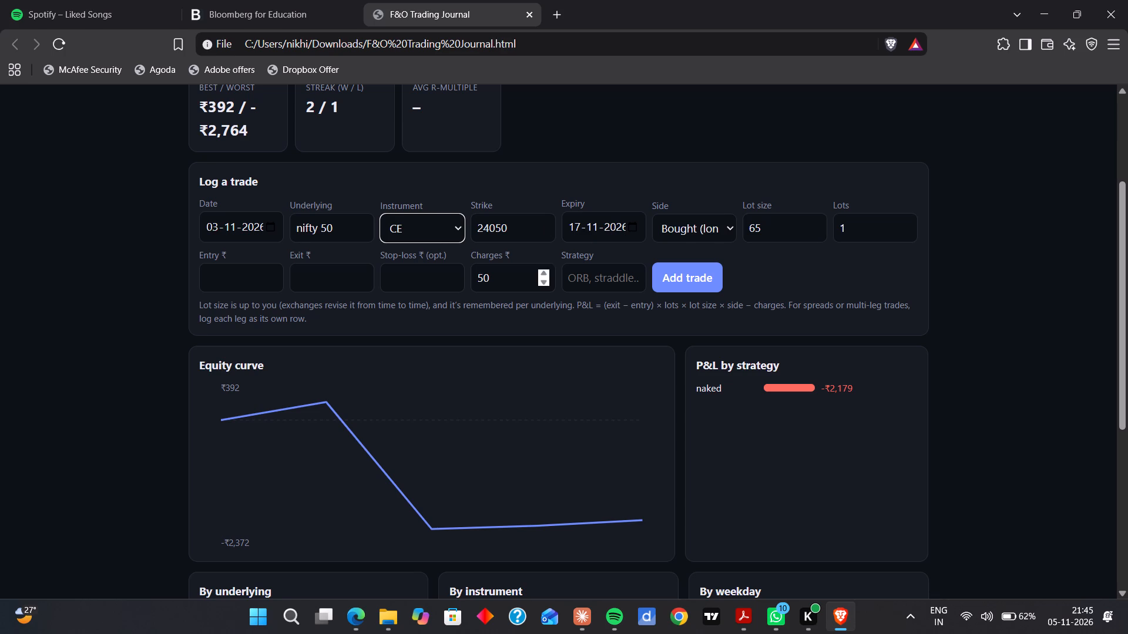
Enter entry 121.05, exit 182.5 and strategy naked for the nifty 50 24050 CE, and add the trade.
left_click(254, 286)
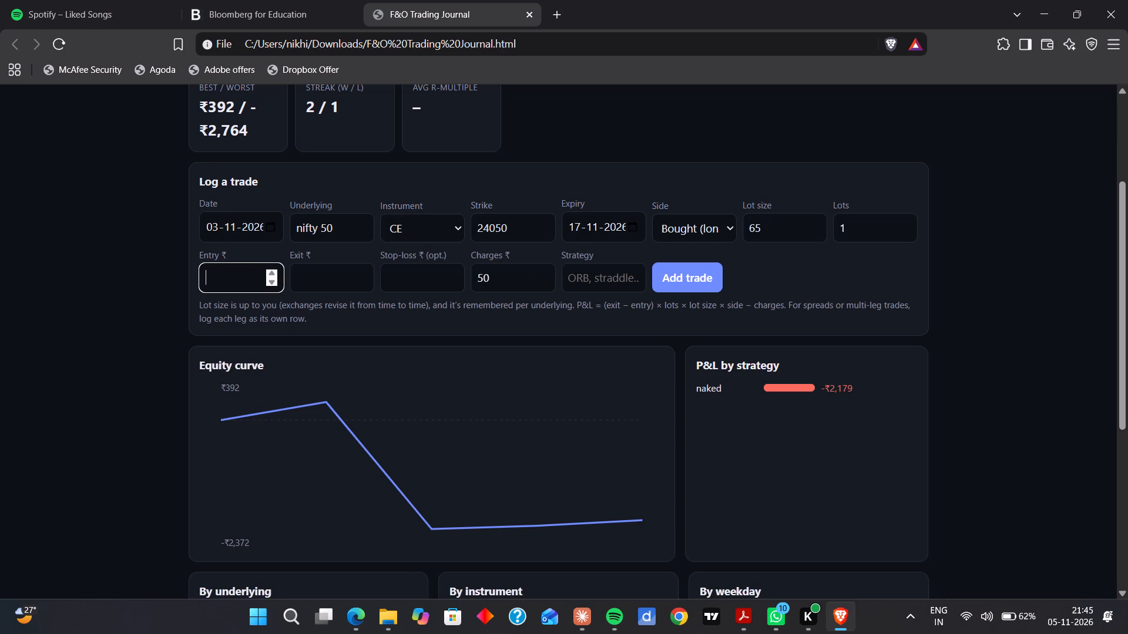
type("121")
type(".05")
left_click(335, 283)
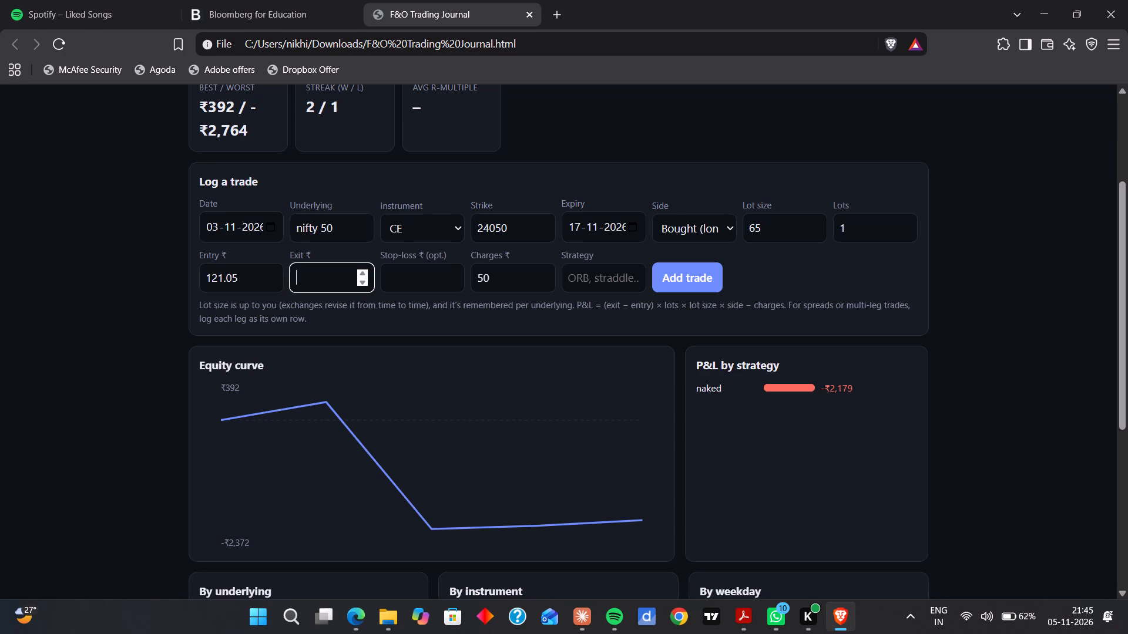
type("182")
type(".5")
left_click(606, 288)
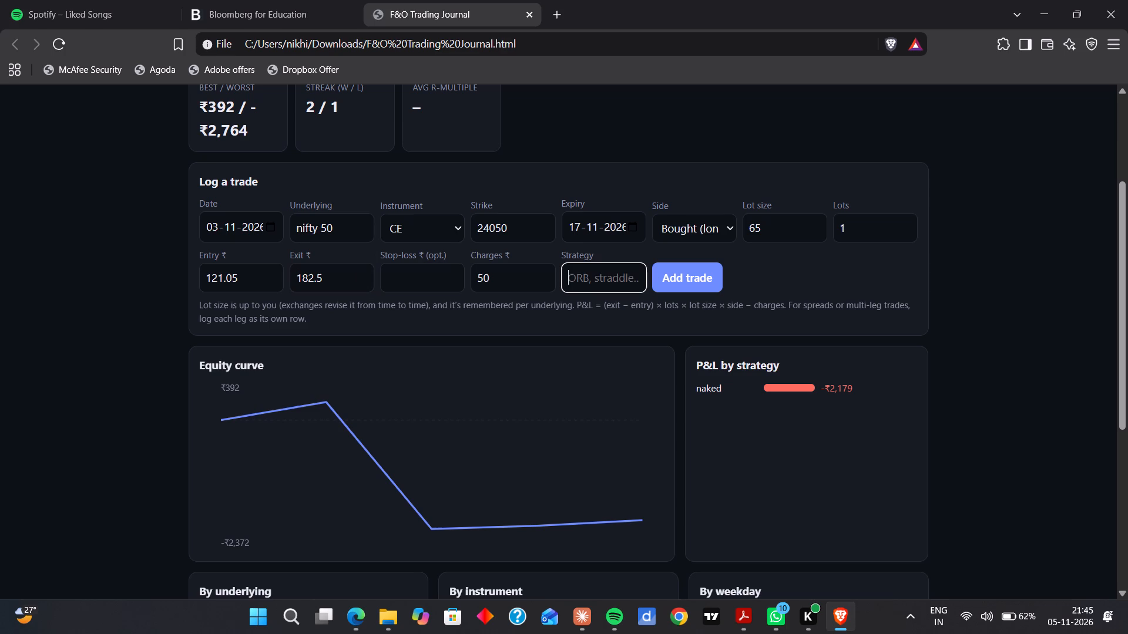
type("naked")
left_click(676, 279)
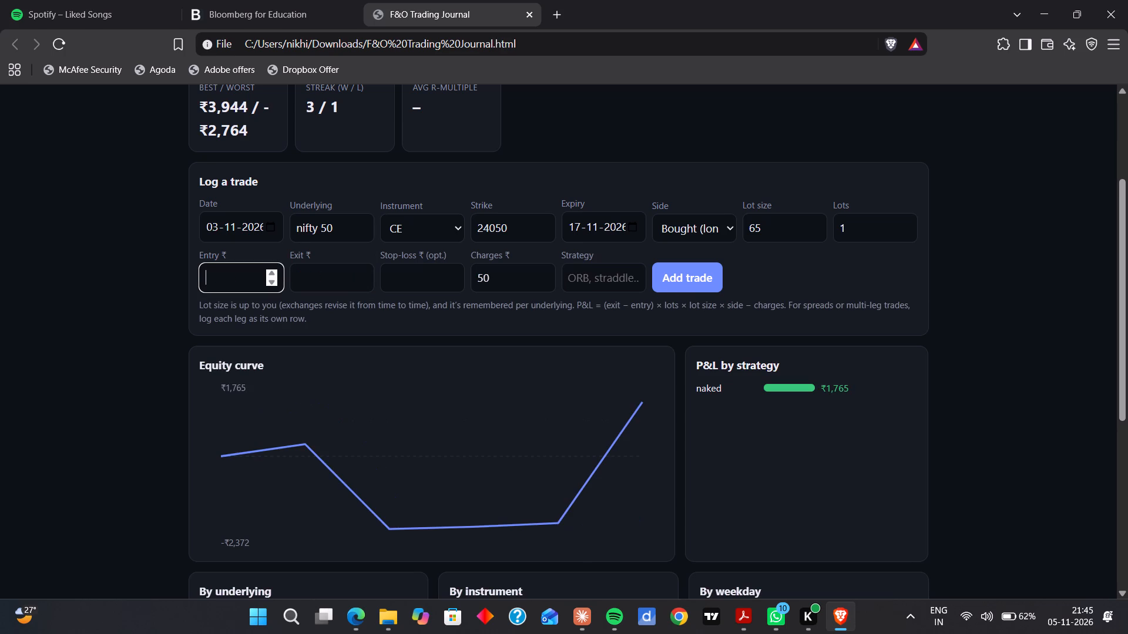
Review the equity curve, performance breakdowns and trades table after adding the nifty 50 24050 CE trade.
scroll(98, 341, "down", 1)
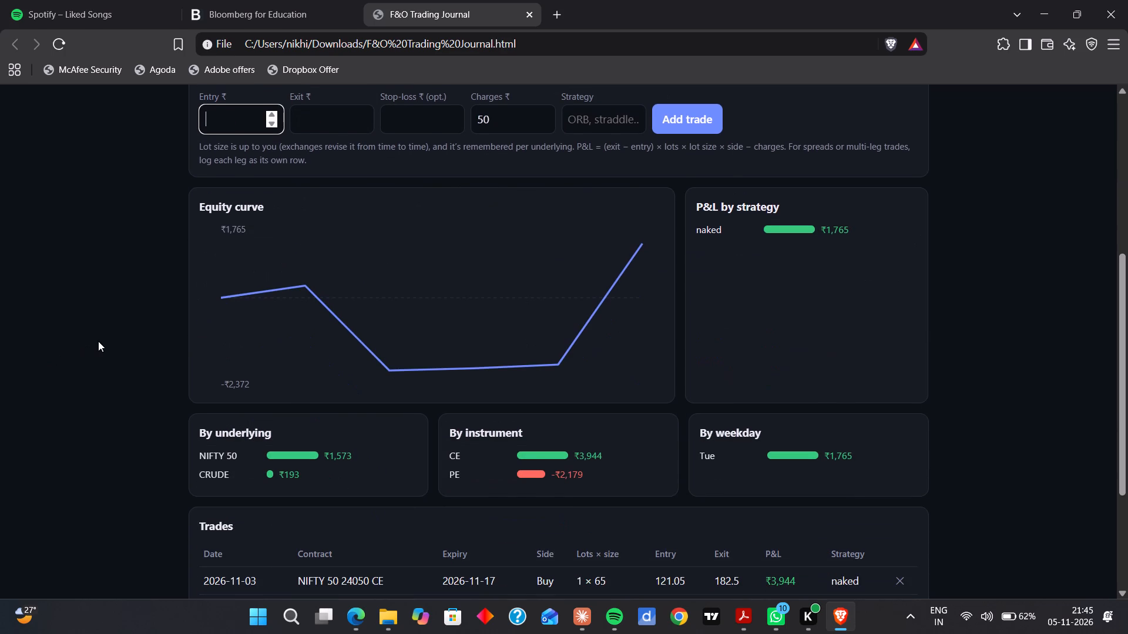
scroll(98, 341, "down", 1)
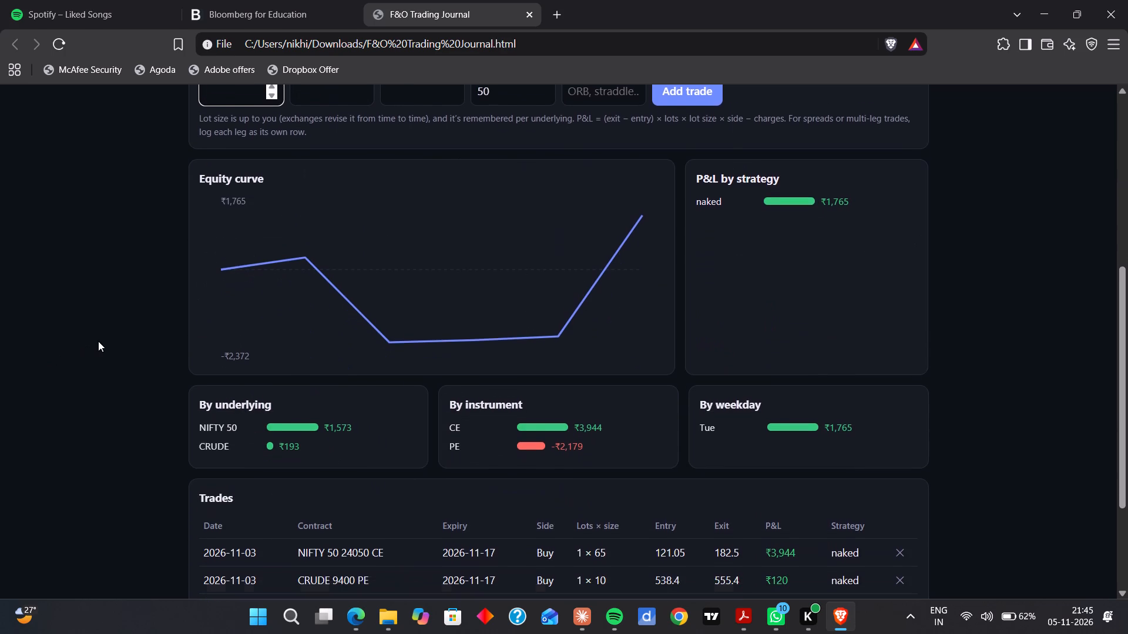
scroll(98, 341, "down", 1)
scroll(98, 341, "up", 1)
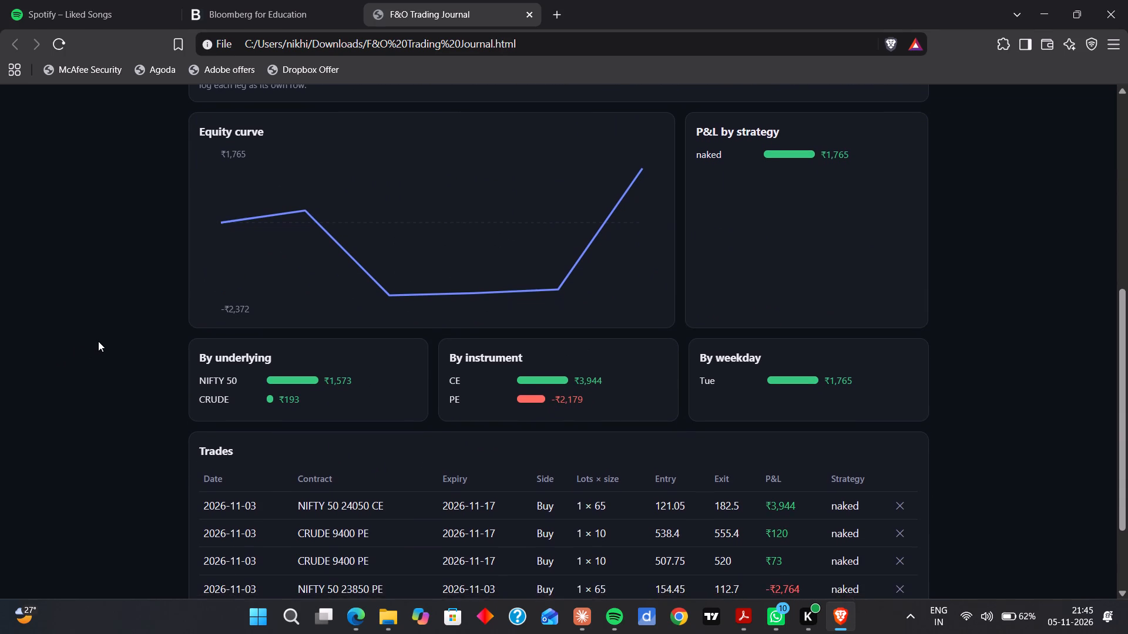
scroll(98, 341, "up", 2)
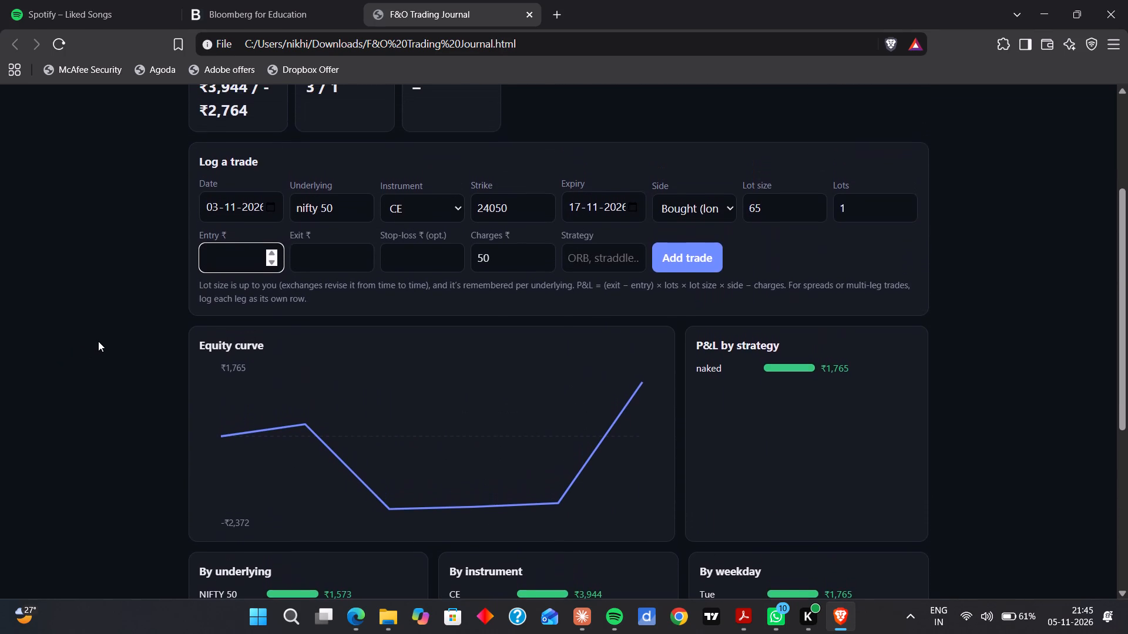
scroll(98, 341, "up", 1)
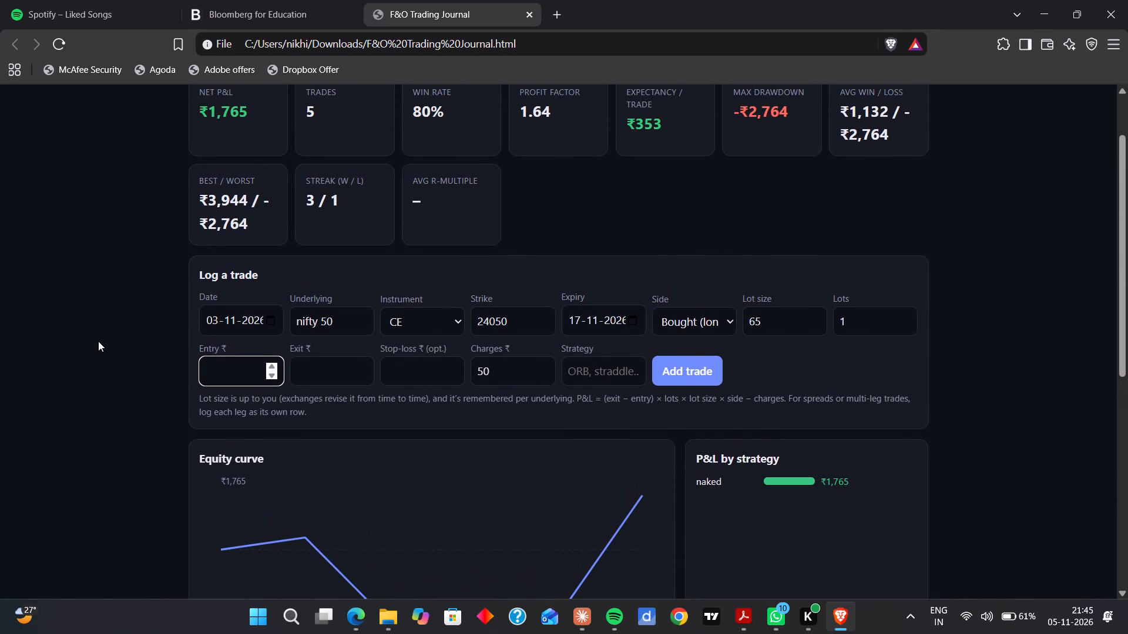
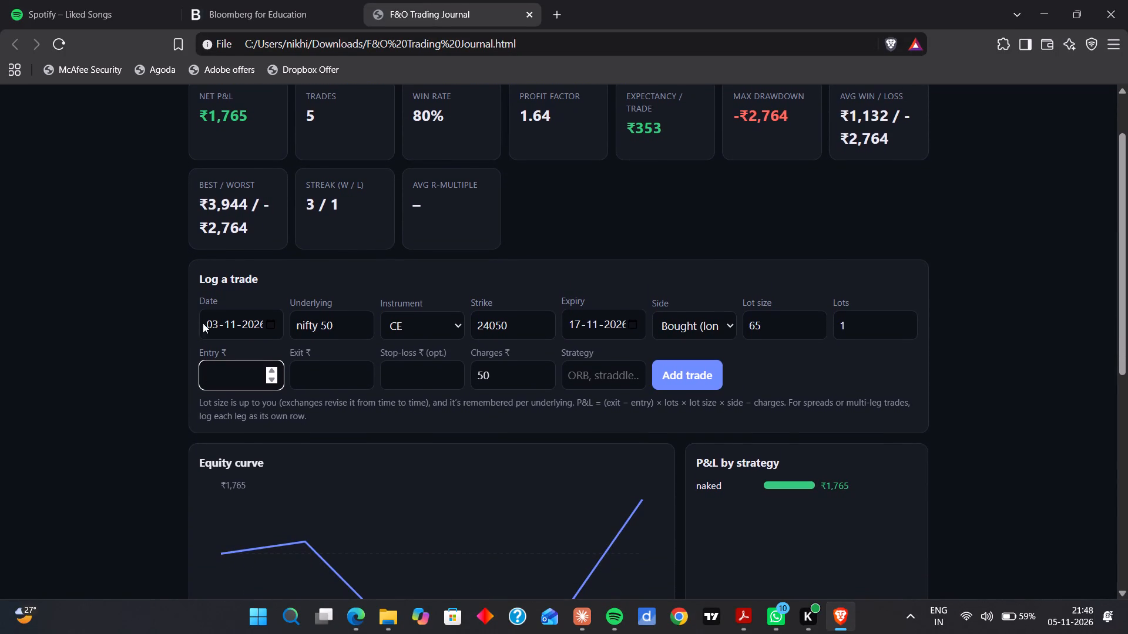
Set the new nifty 50 trade's date to 05-11-2026, its instrument to PE and its strike to 24100.
left_click(214, 322)
key("BackSpace")
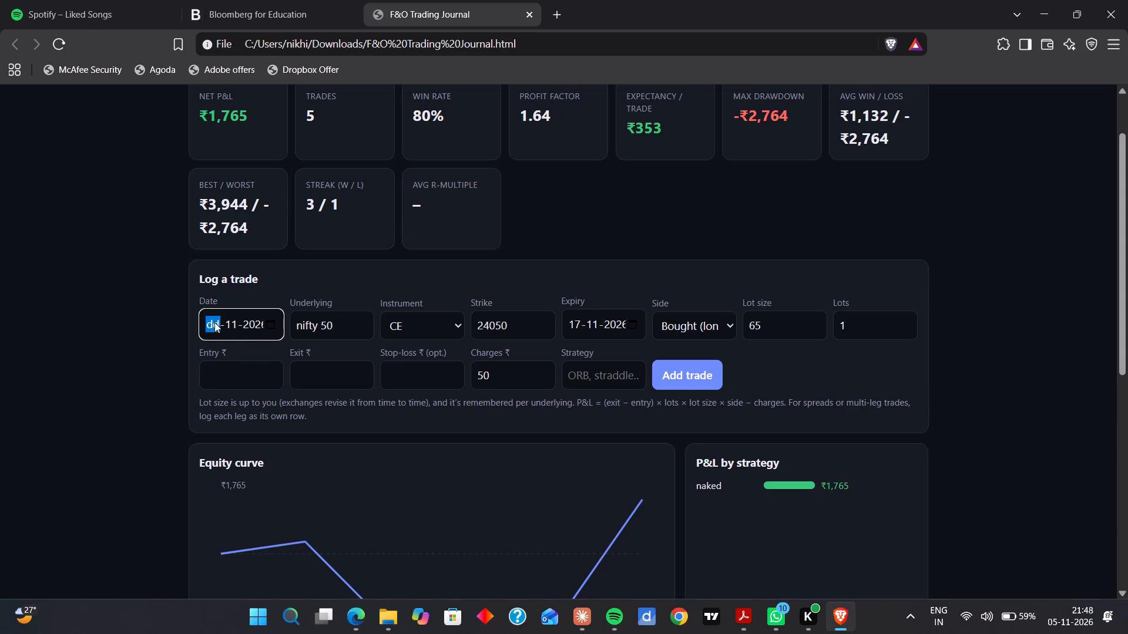
key("5")
left_click(407, 322)
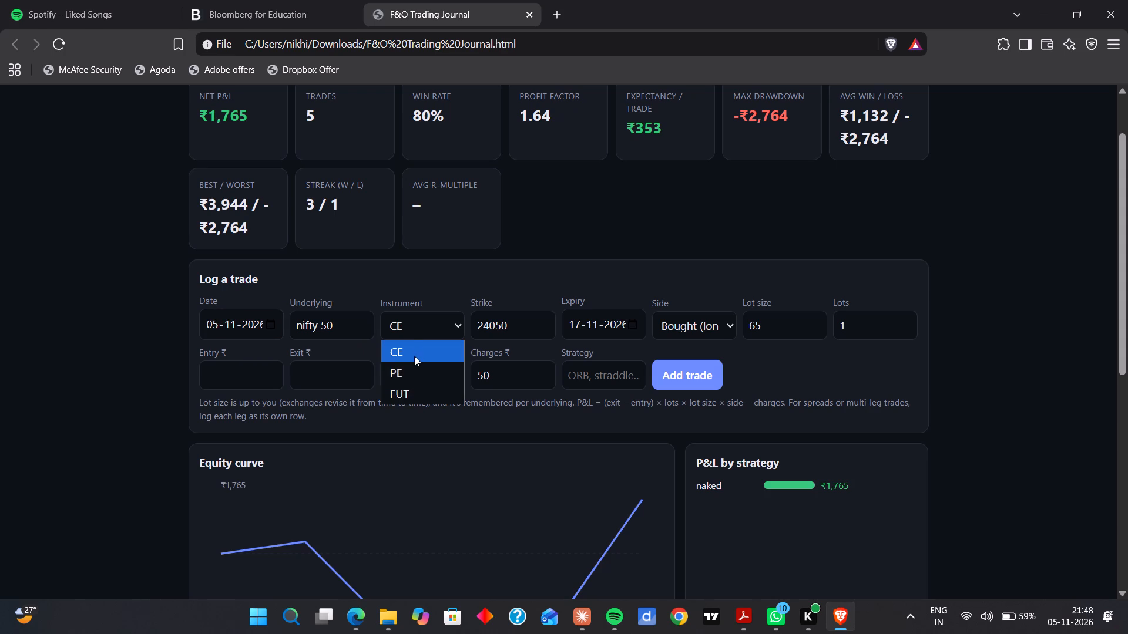
left_click(412, 367)
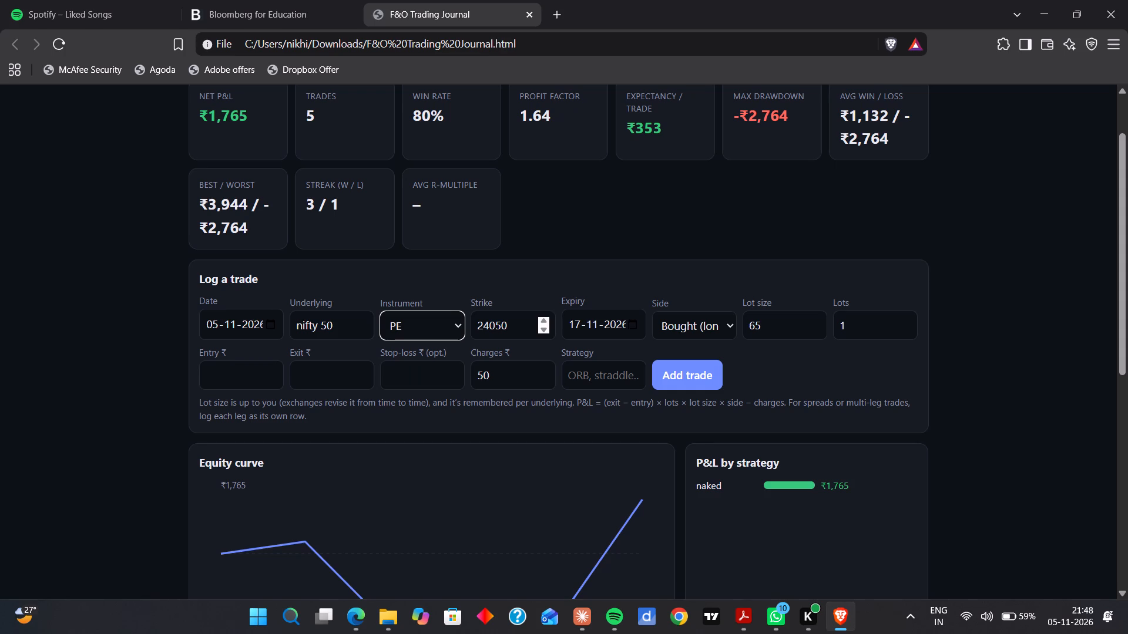
left_click(500, 325)
key("BackSpace")
key("BackSpace")
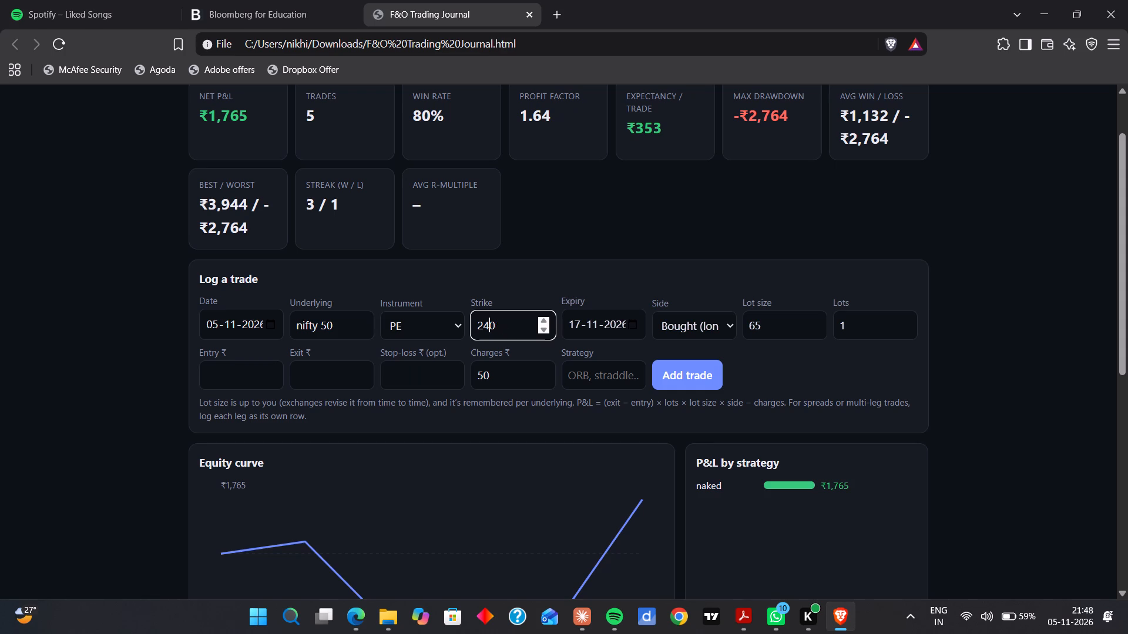
type("10")
Enter entry 146.55, exit 118.30 and strategy naked for the nifty 50 24100 PE, and add the trade.
left_click(245, 372)
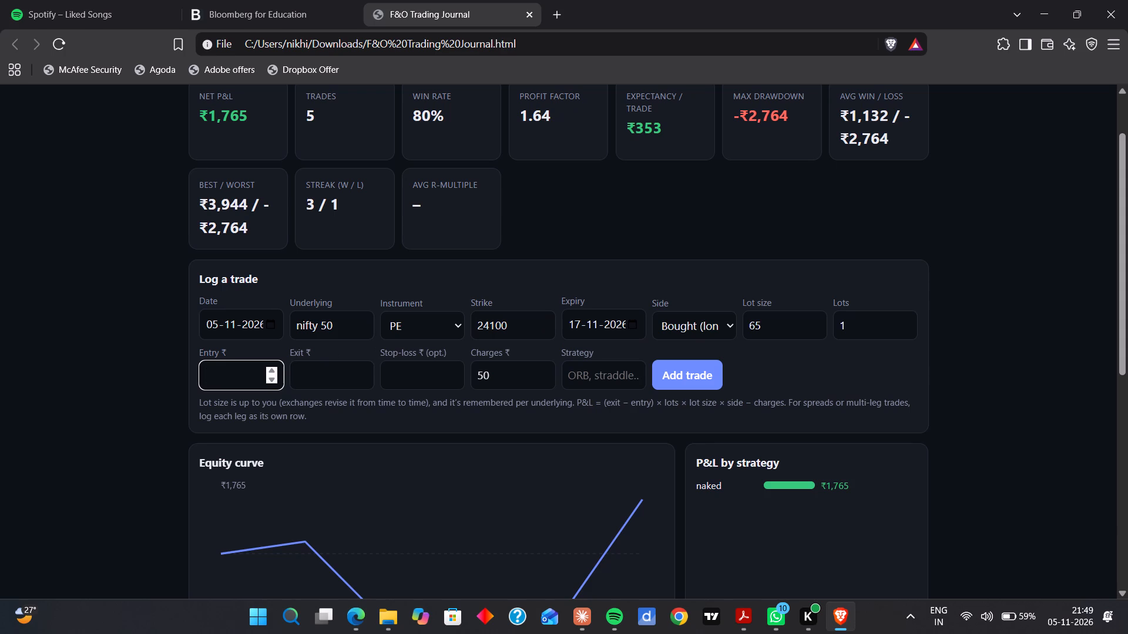
type("146")
type(".55")
left_click(311, 368)
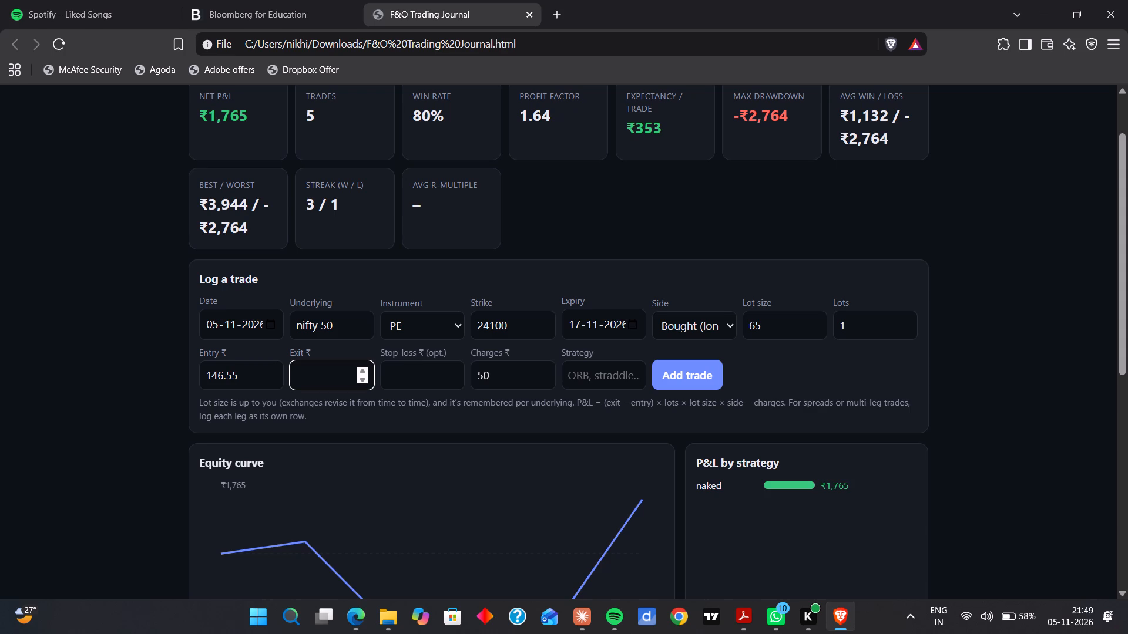
type("118.30")
left_click(590, 381)
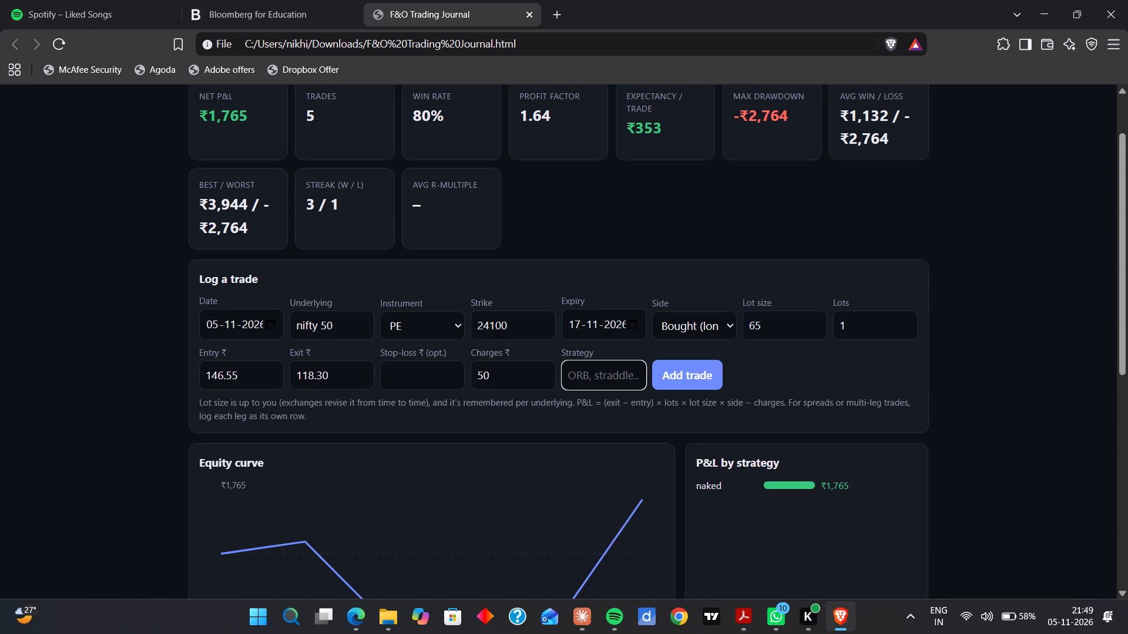
type("naked")
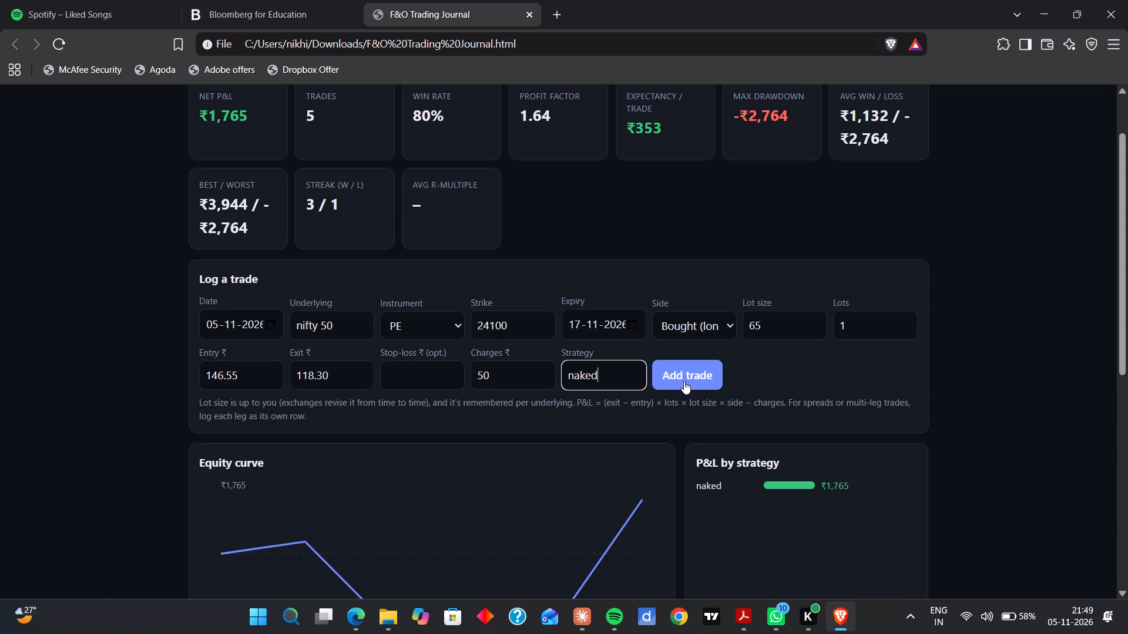
left_click(684, 381)
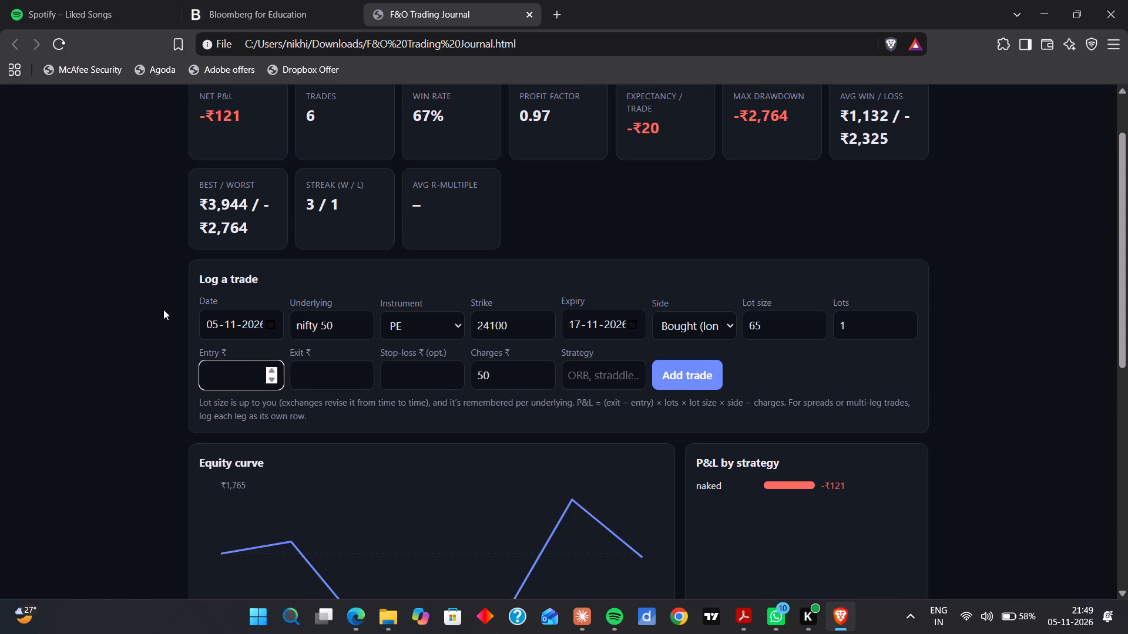
Set up another nifty 50 trade with instrument CE, expiry 09-11-2026 and strike 24750.
left_click(404, 326)
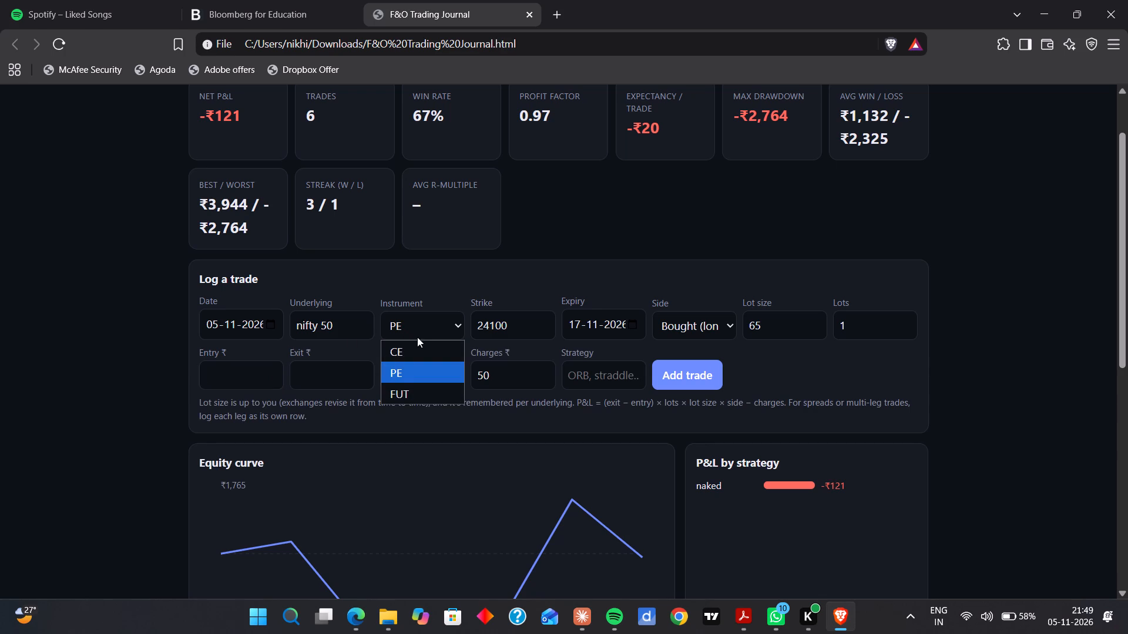
left_click(419, 346)
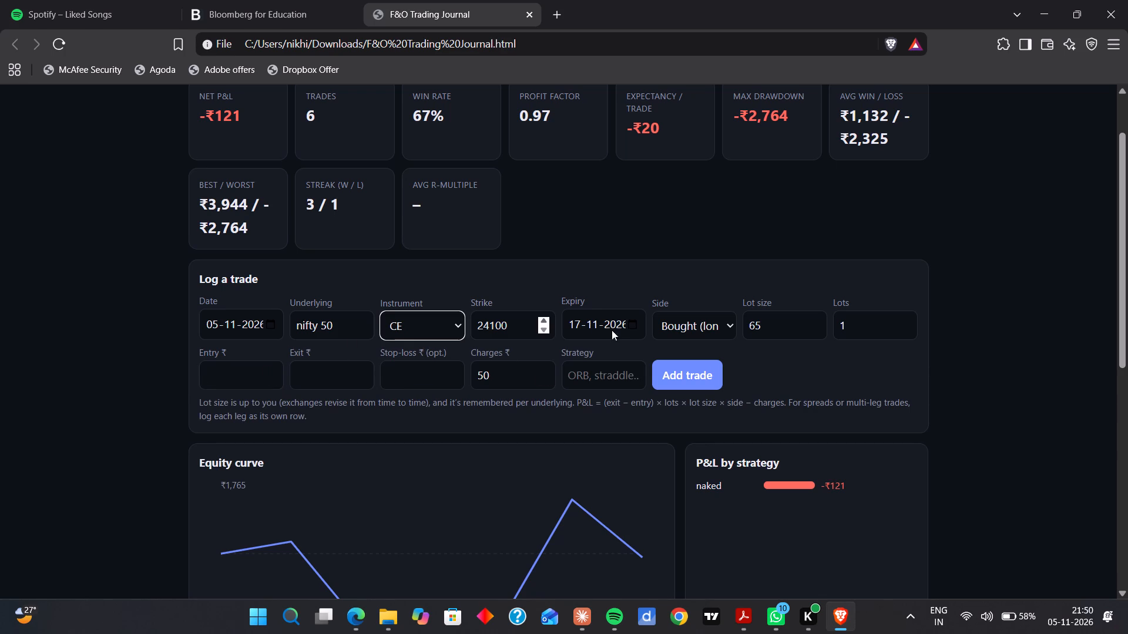
left_click(570, 324)
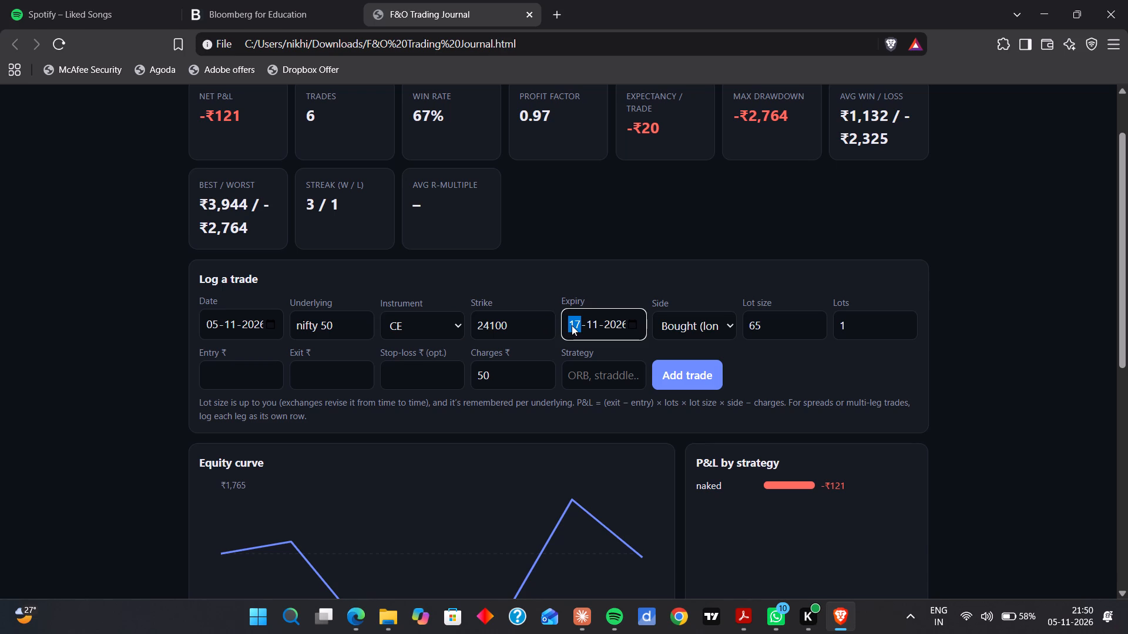
key("BackSpace")
key("9")
left_click(501, 330)
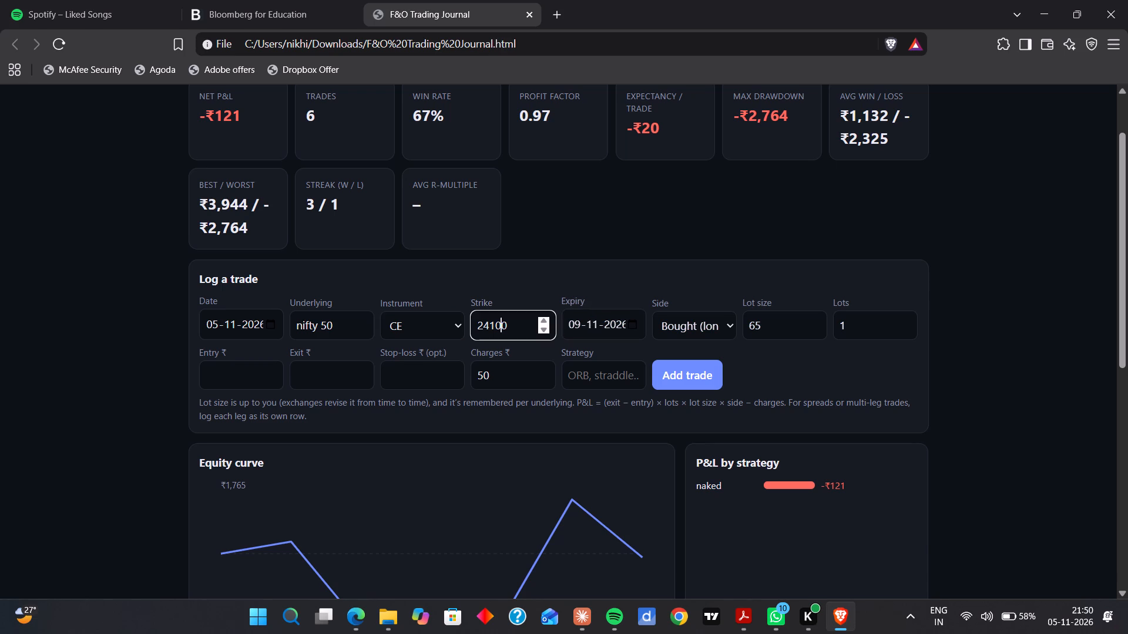
key("BackSpace")
key("BackSpace")
type("75")
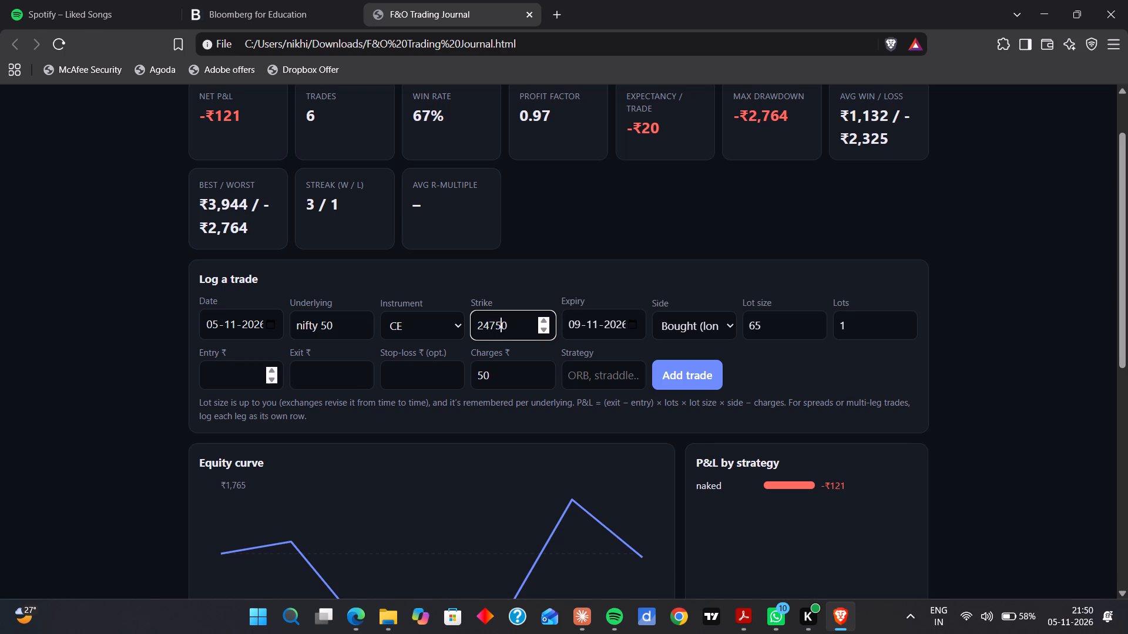
Enter an entry price of 35 for the nifty 50 24750 CE trade.
left_click(252, 375)
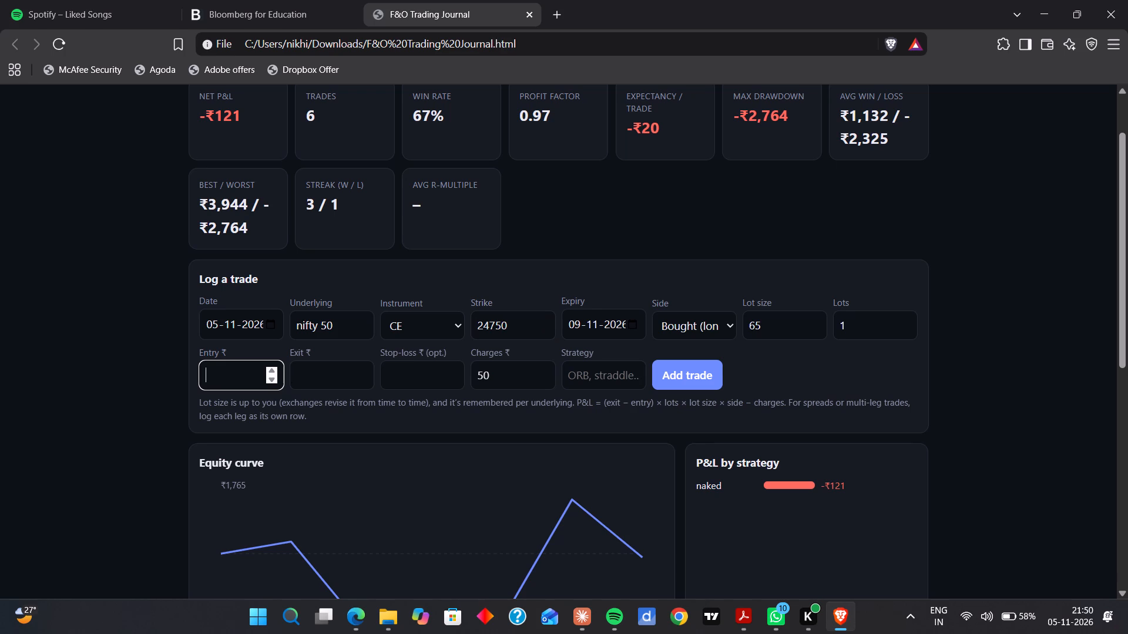
type("35")
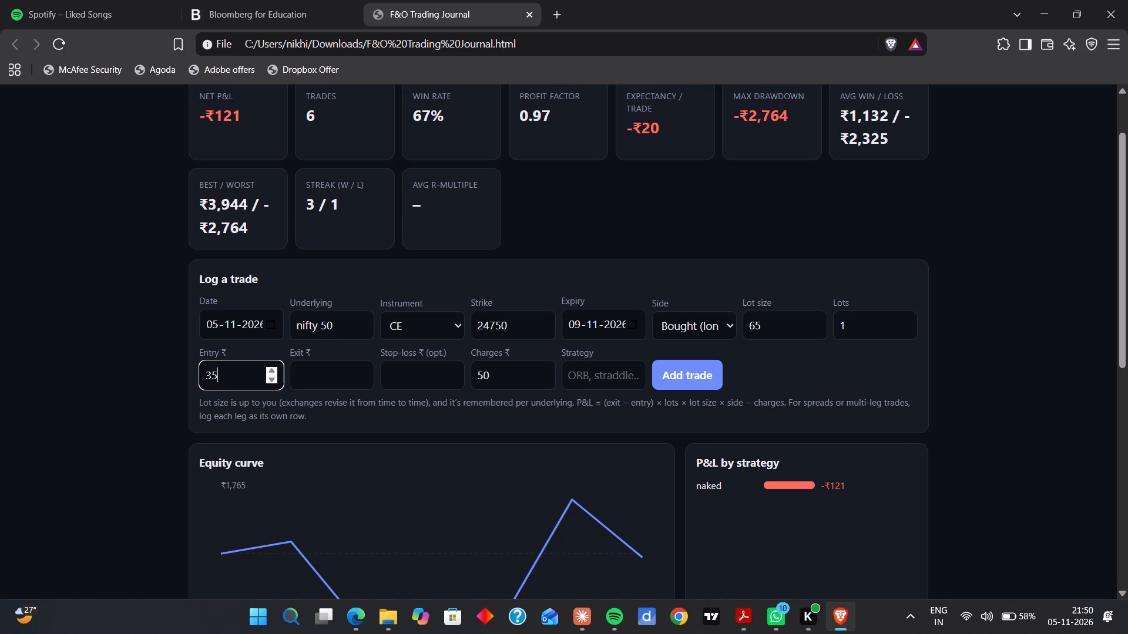
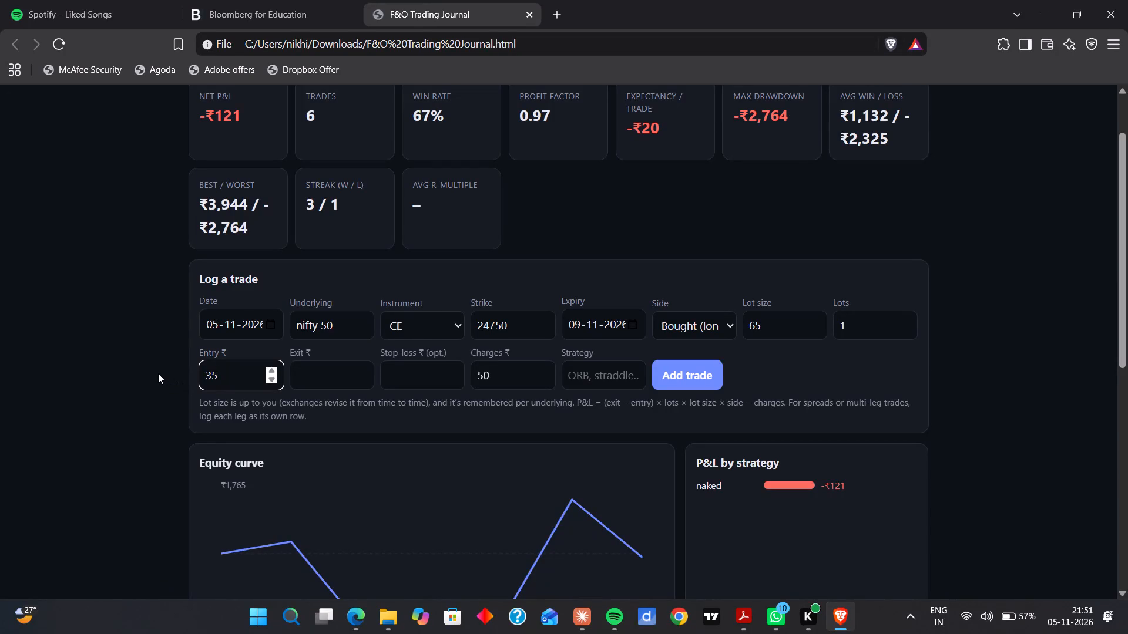
Clear the entry price of the nifty 50 24750 CE trade being logged.
key("BackSpace")
key("BackSpace")
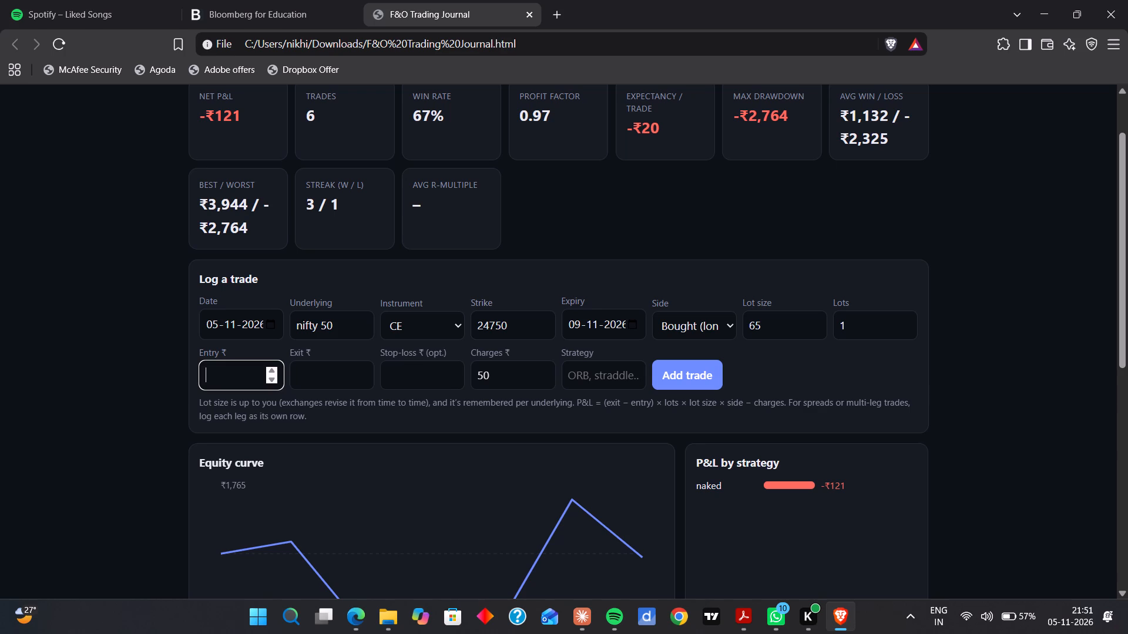
Set the number of lots to 4 for the nifty 50 24750 CE trade.
left_click(879, 322)
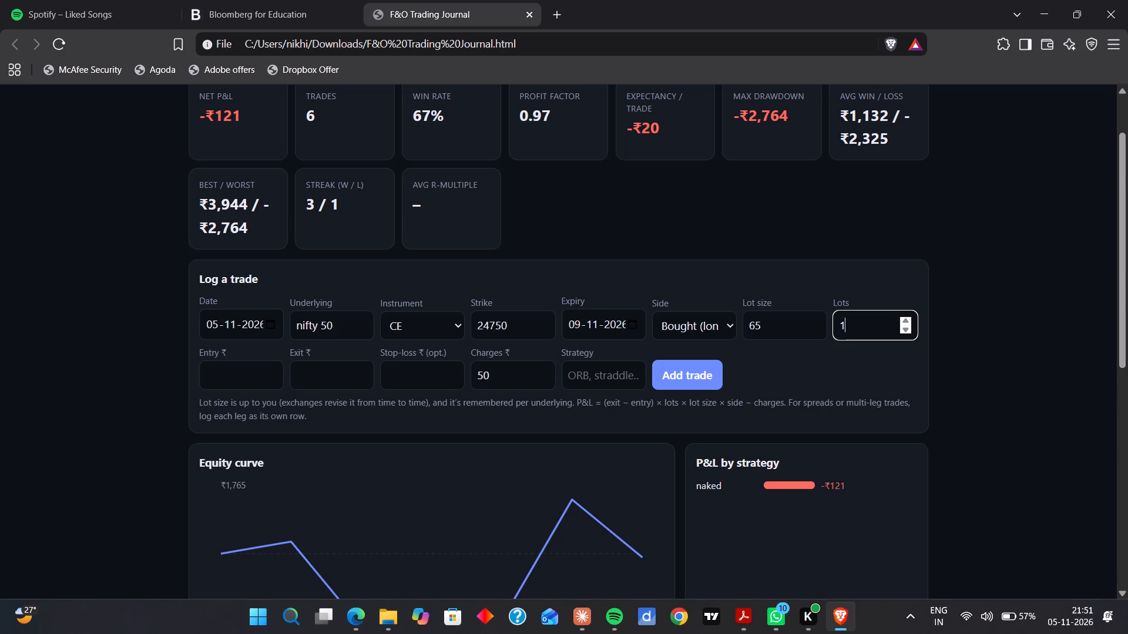
key("BackSpace")
key("4")
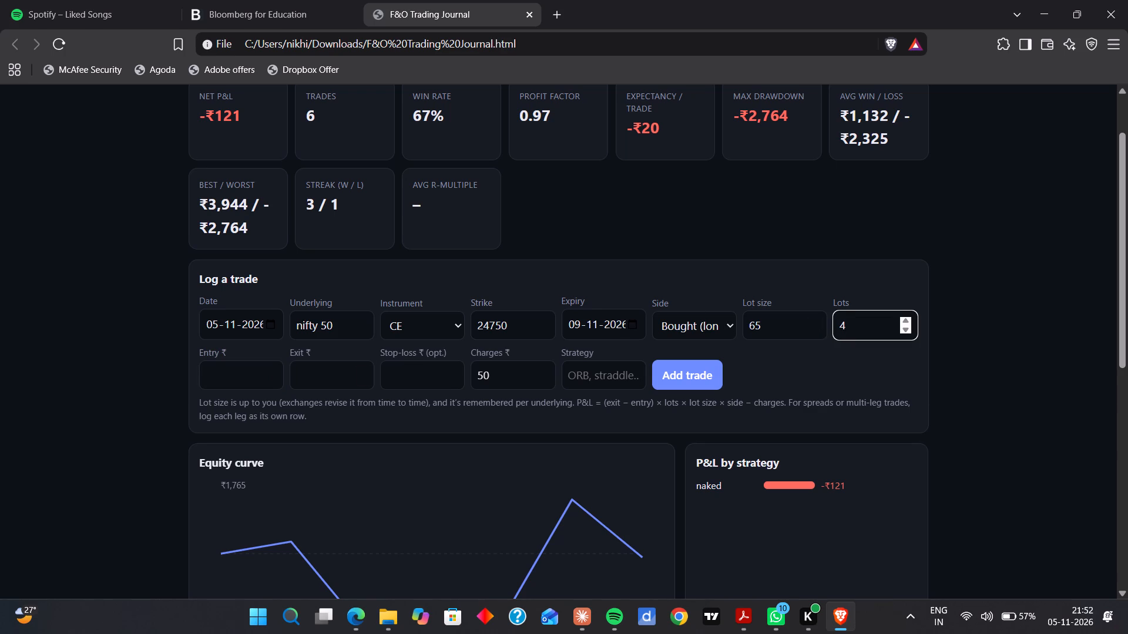
Open the empty entry price of the nifty 50 24750 CE trade for editing.
left_click(223, 373)
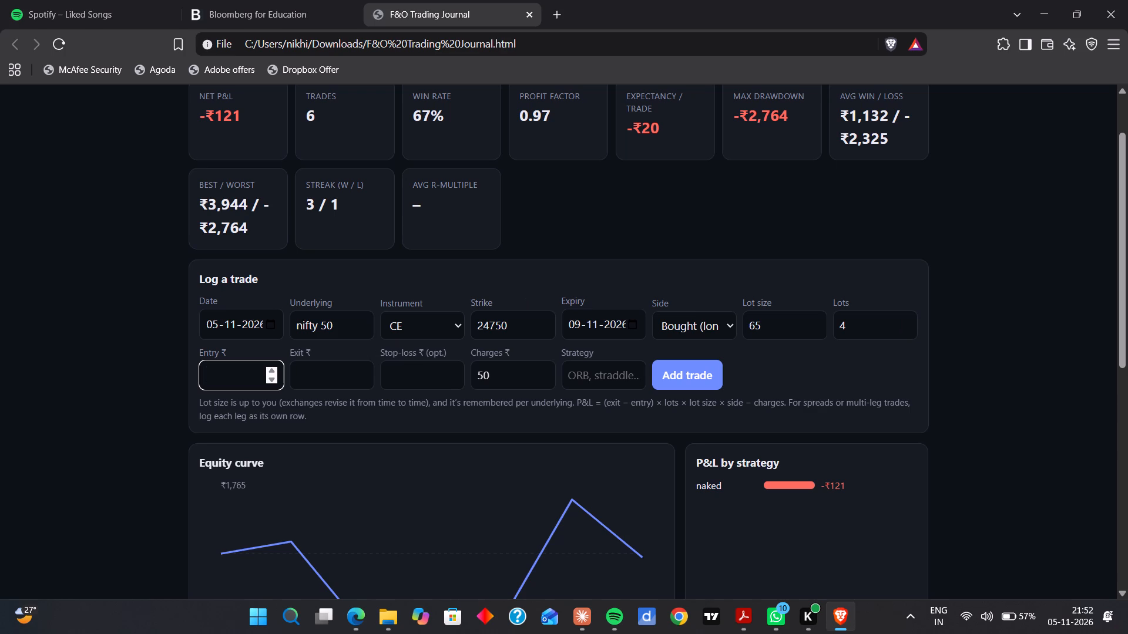
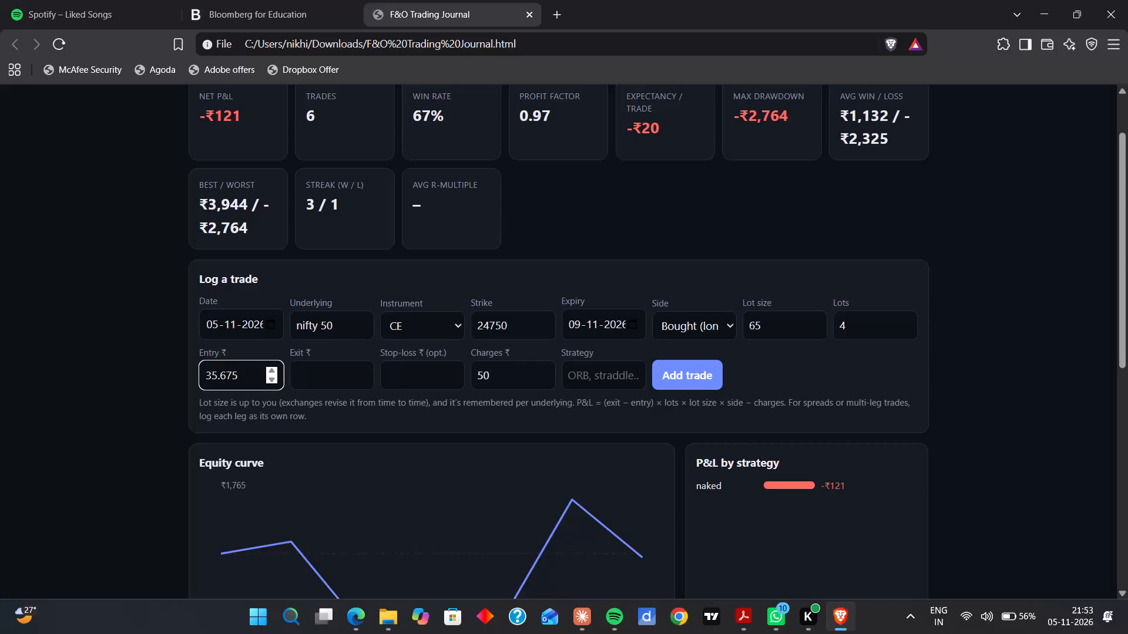
Complete the nifty 50 24750 CE trade with exit price 68.9, charges 100 and strategy naked, and add it to the journal.
left_click(328, 378)
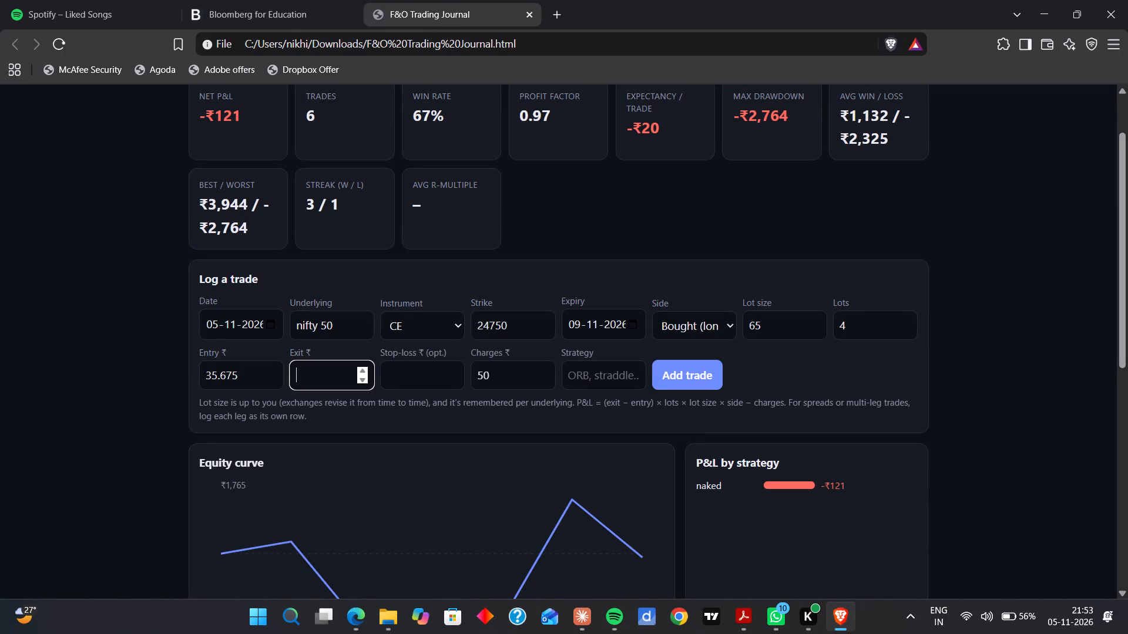
type("68.")
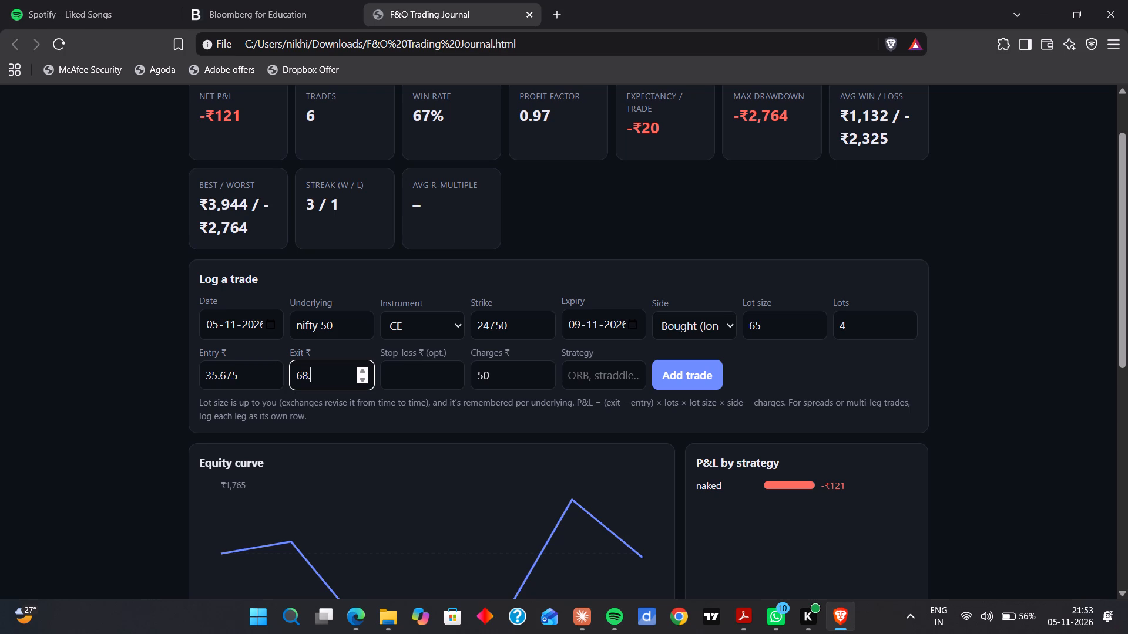
key("9")
left_click(481, 379)
key("BackSpace")
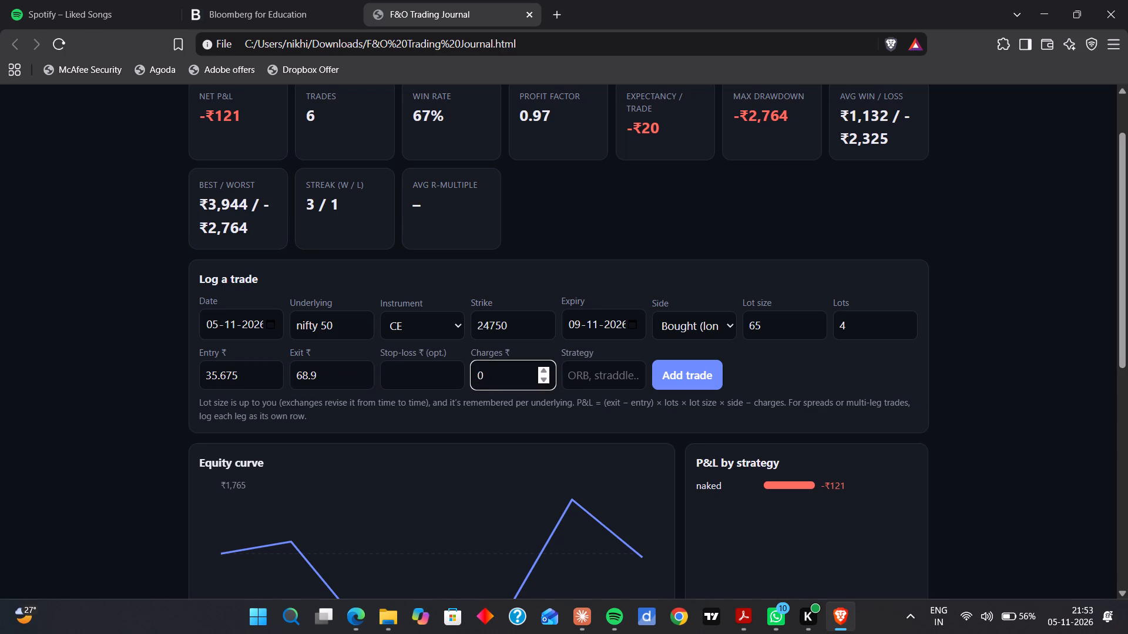
key("1")
key("0")
left_click(607, 379)
type("naked")
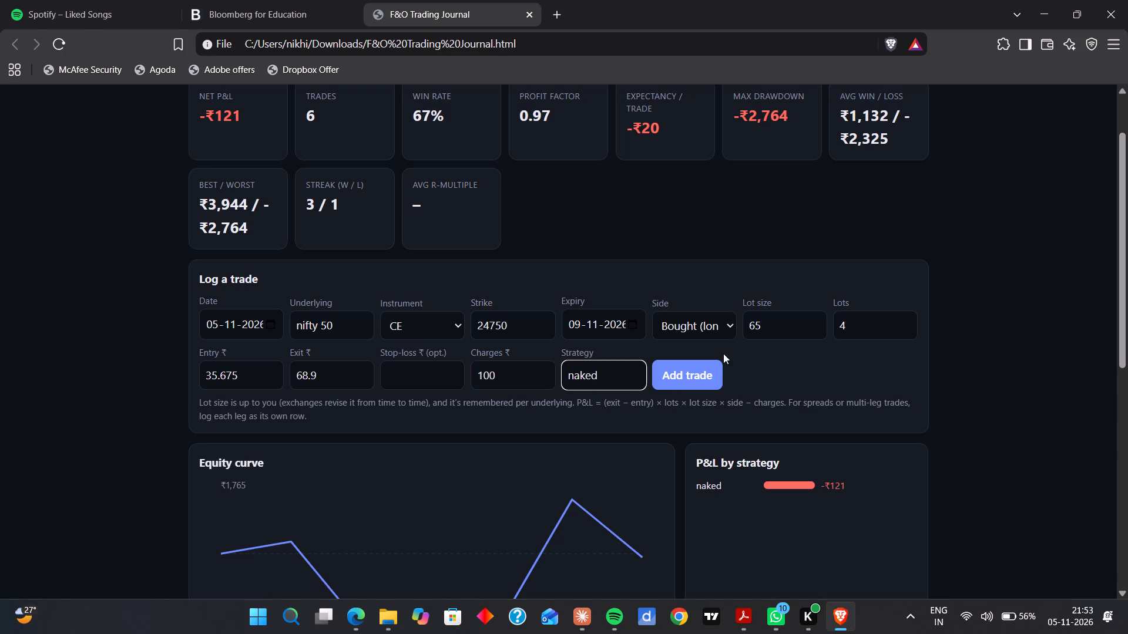
left_click(682, 370)
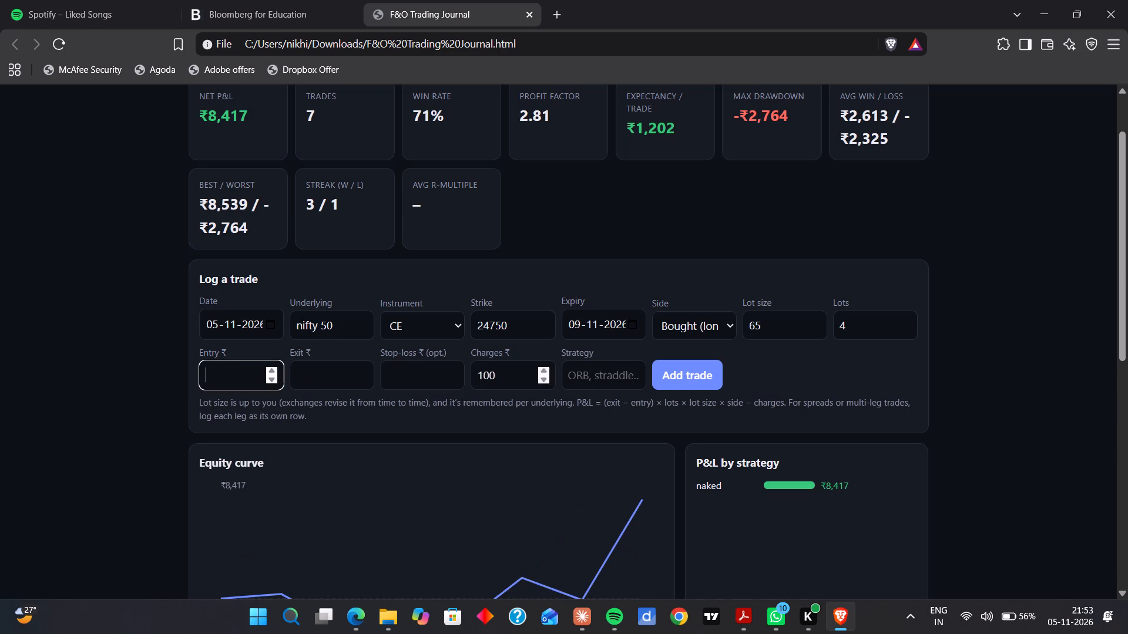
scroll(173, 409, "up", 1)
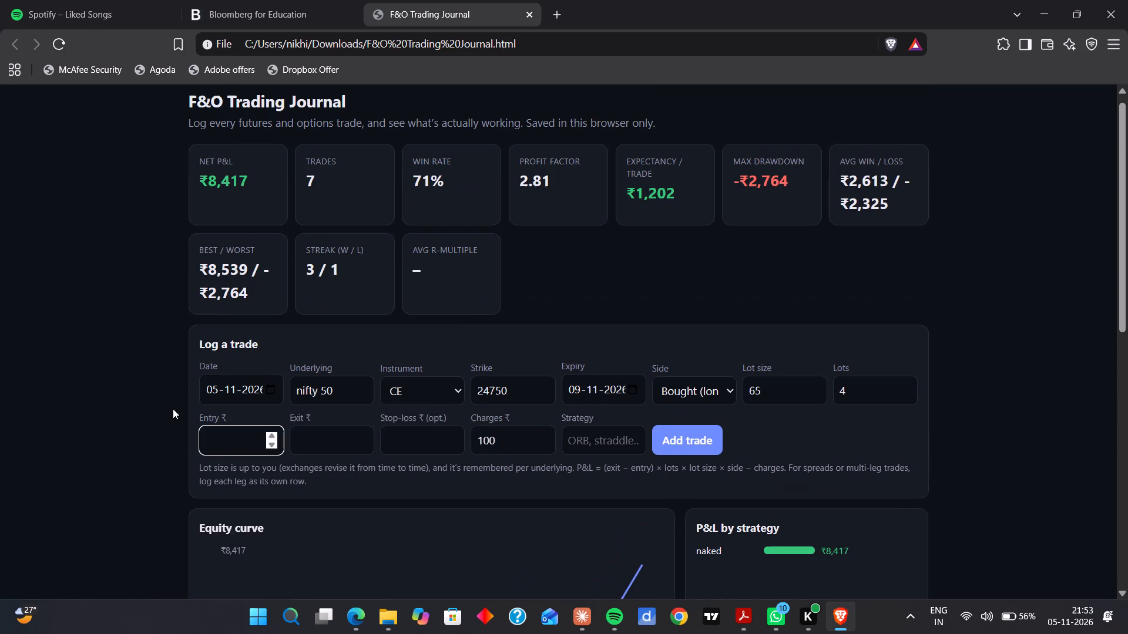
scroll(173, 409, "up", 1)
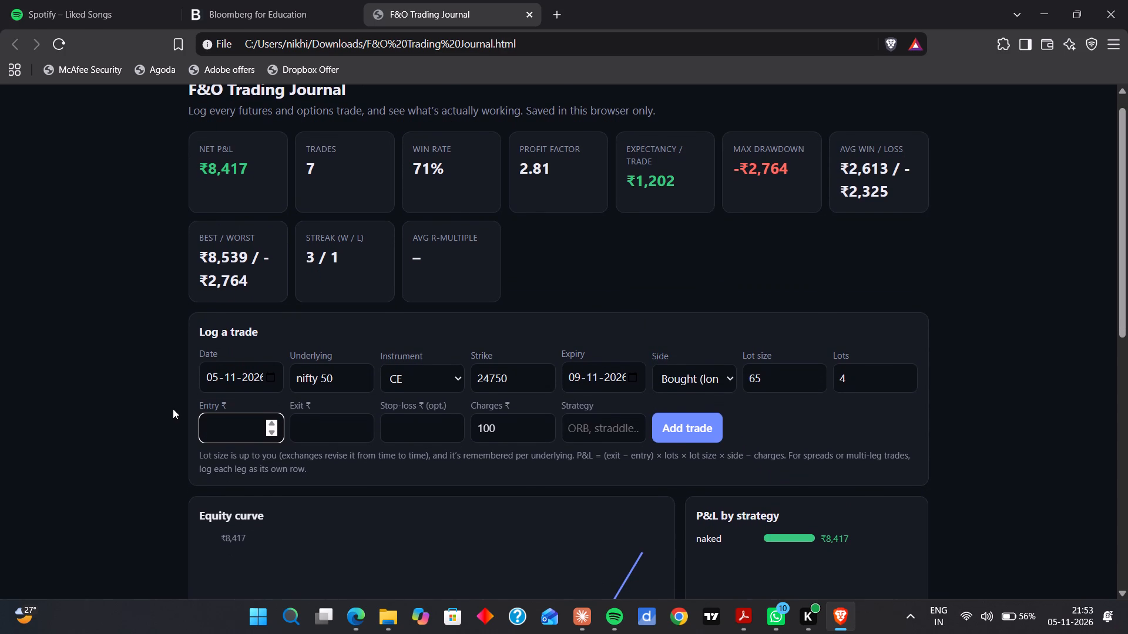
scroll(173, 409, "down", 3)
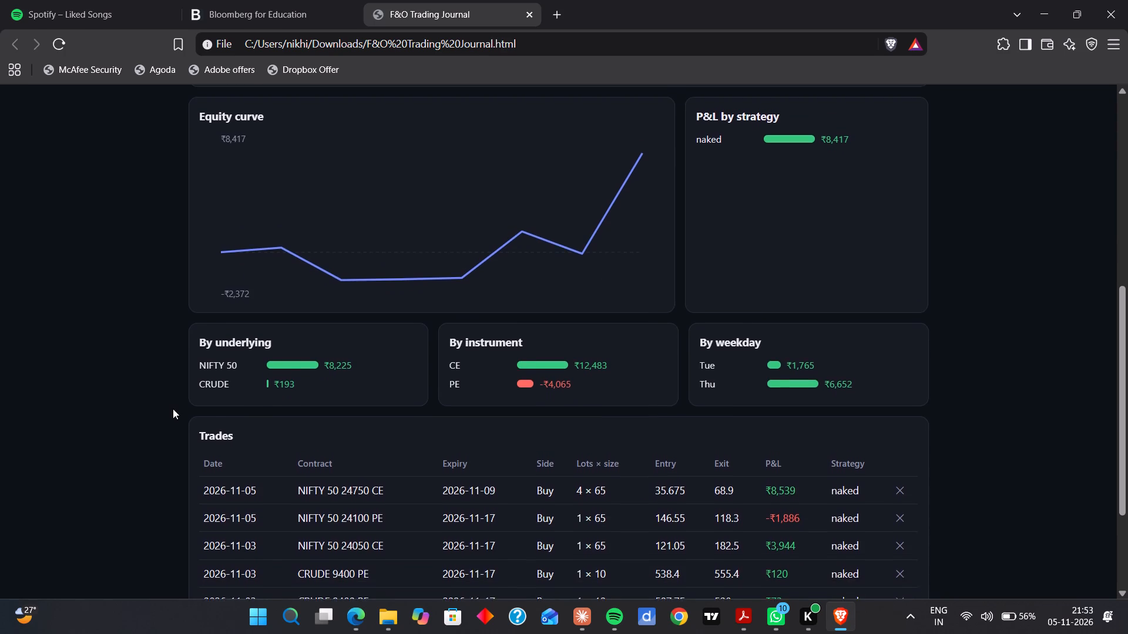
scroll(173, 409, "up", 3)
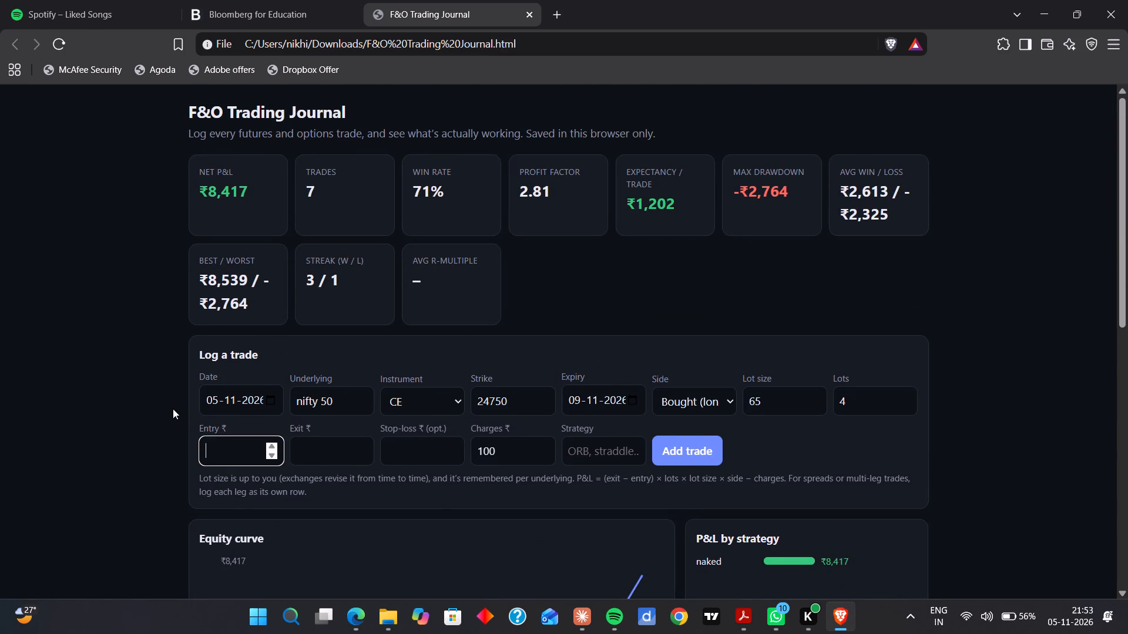
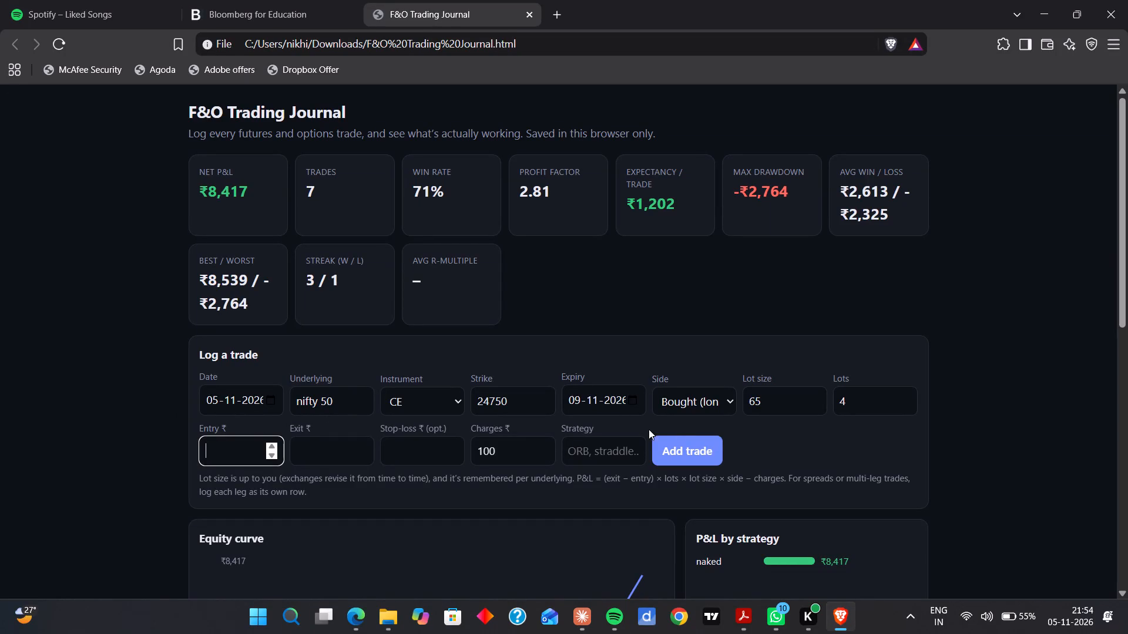
Set up the next nifty 50 trade with strike 24200 and instrument PE.
left_click(501, 401)
key("BackSpace")
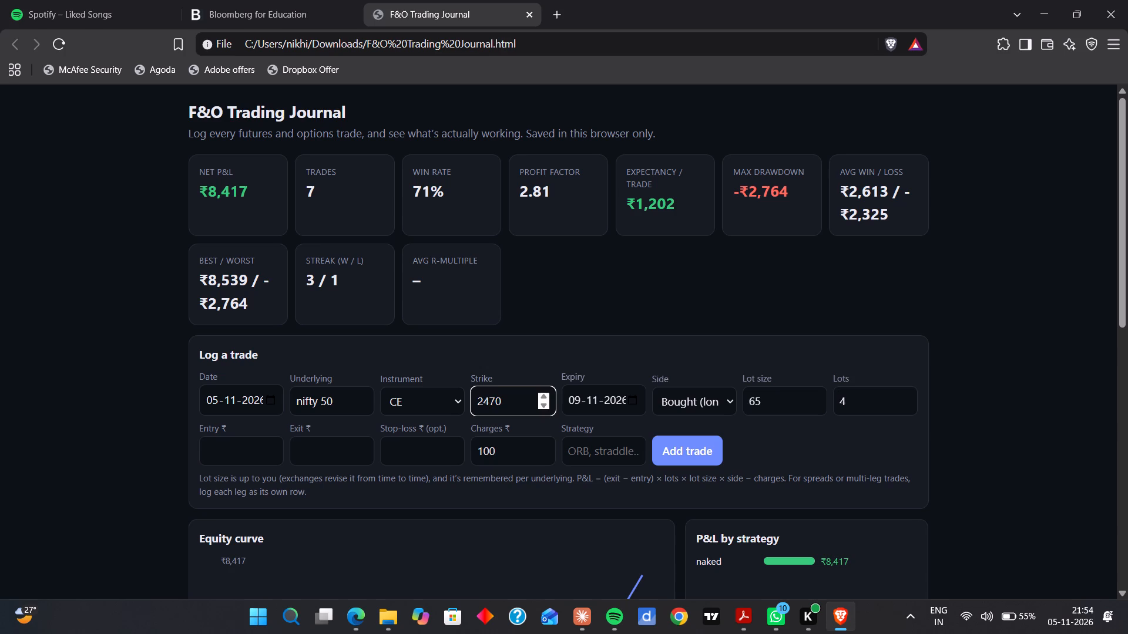
key("BackSpace")
type("20")
left_click(420, 393)
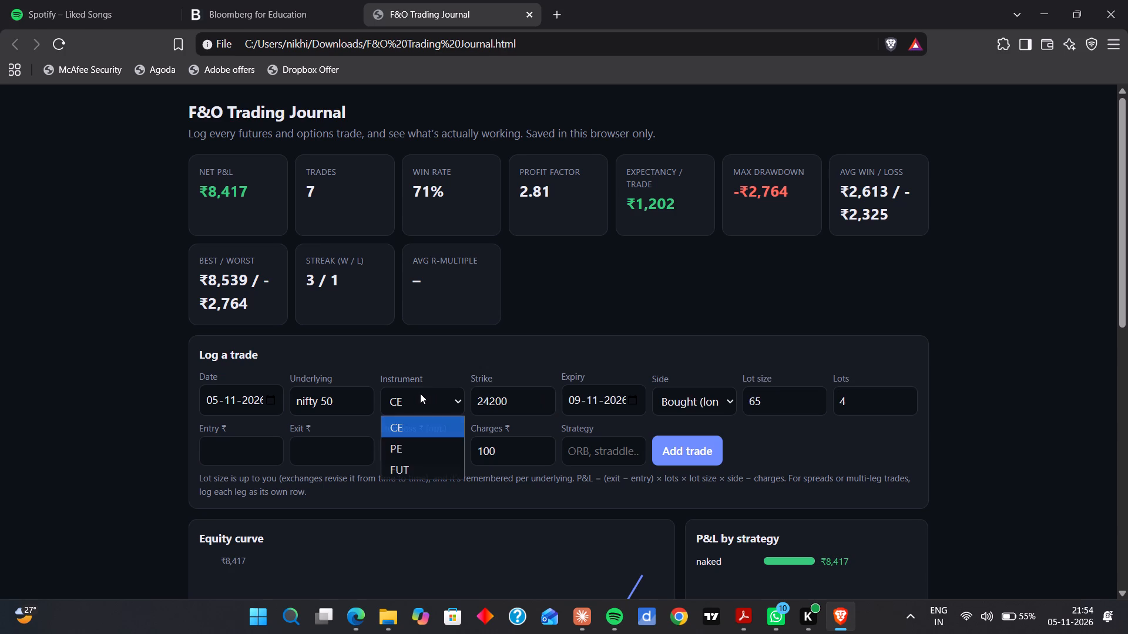
left_click(407, 443)
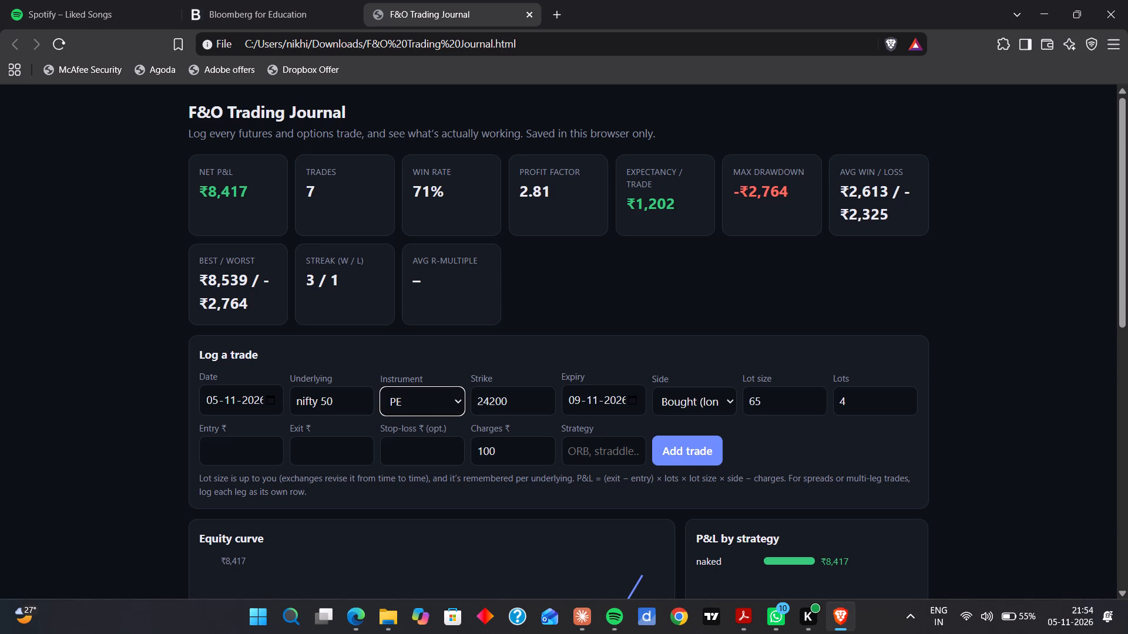
Complete the nifty 50 24200 PE trade with entry price 74.3, exit price 77.8, charges 50 and strategy naked, and add it to the journal.
left_click(243, 443)
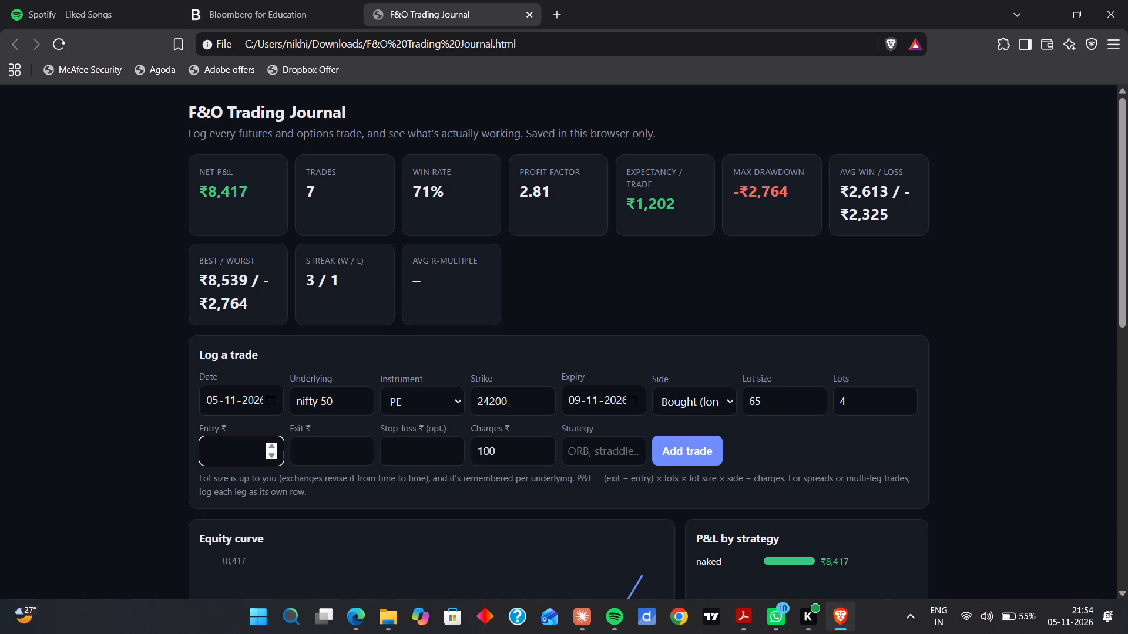
type("74.3")
left_click(300, 456)
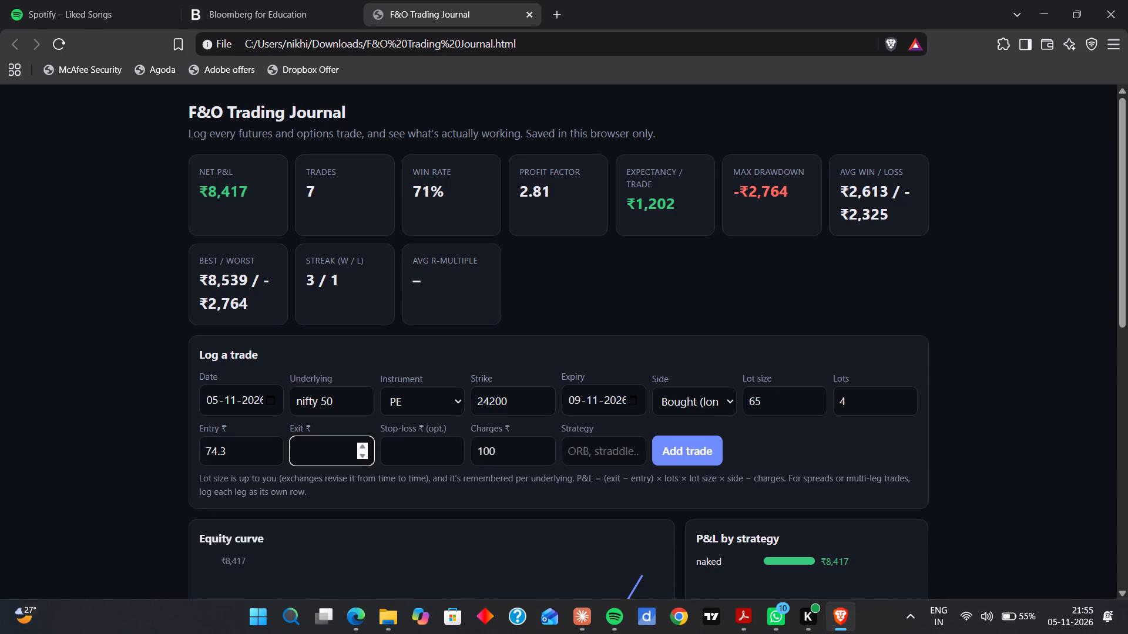
type("77.8")
left_click(489, 456)
key("BackSpace")
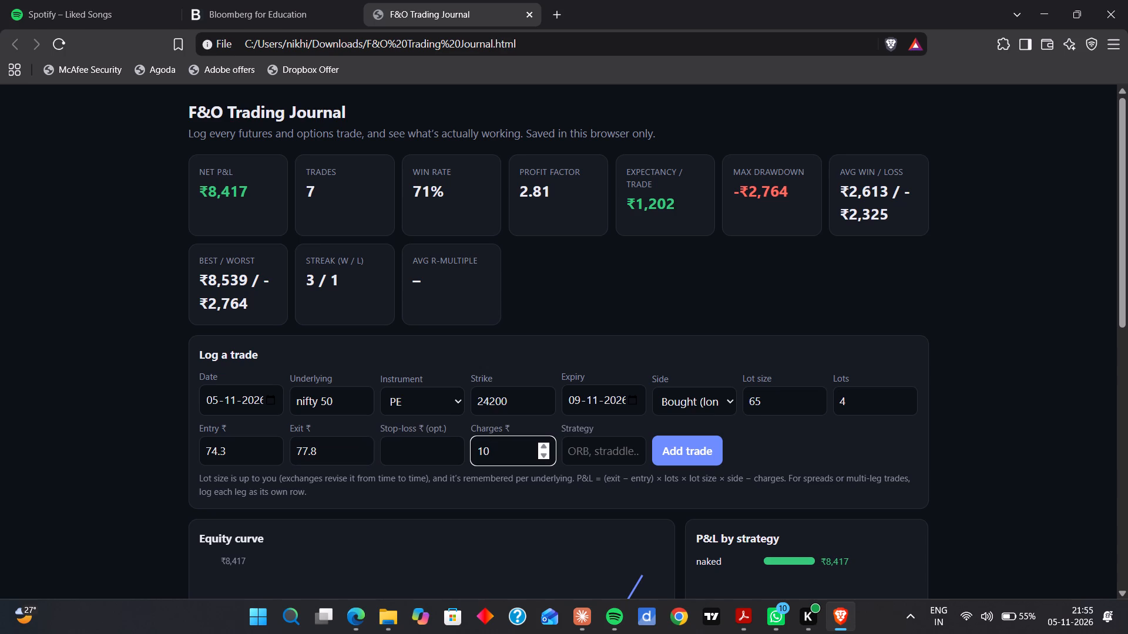
key("BackSpace")
key("5")
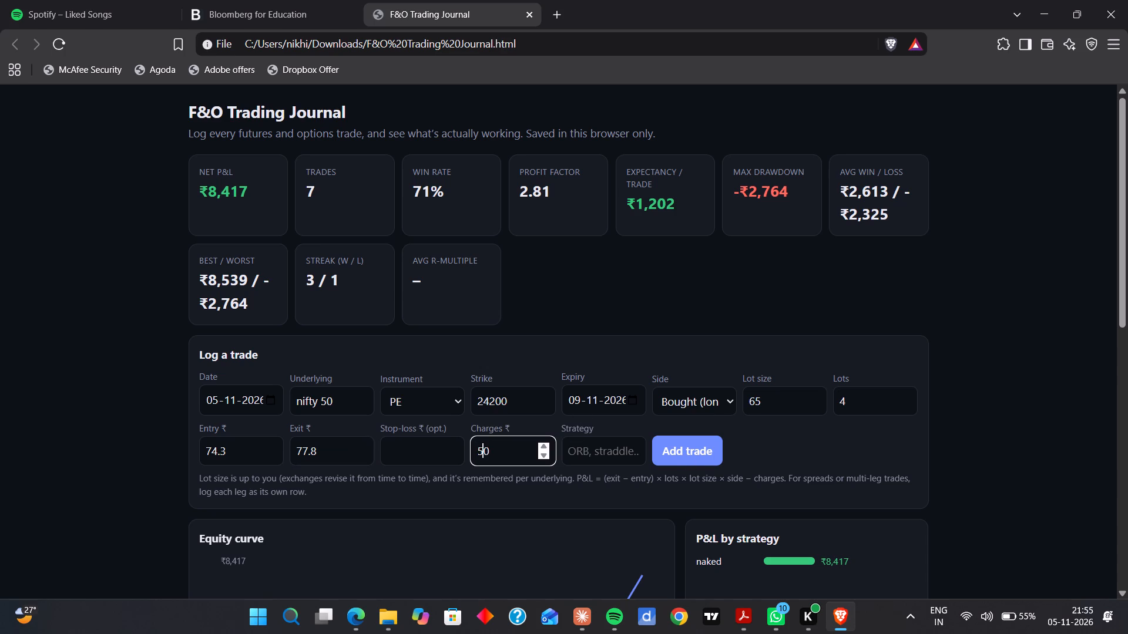
left_click(578, 454)
type("naked")
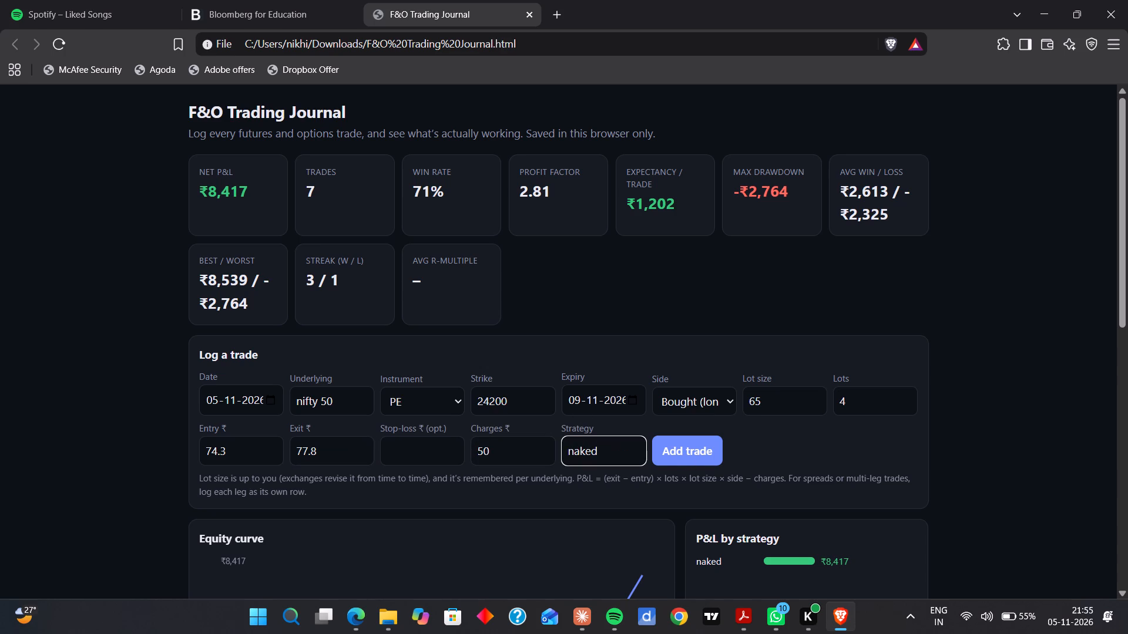
left_click(667, 460)
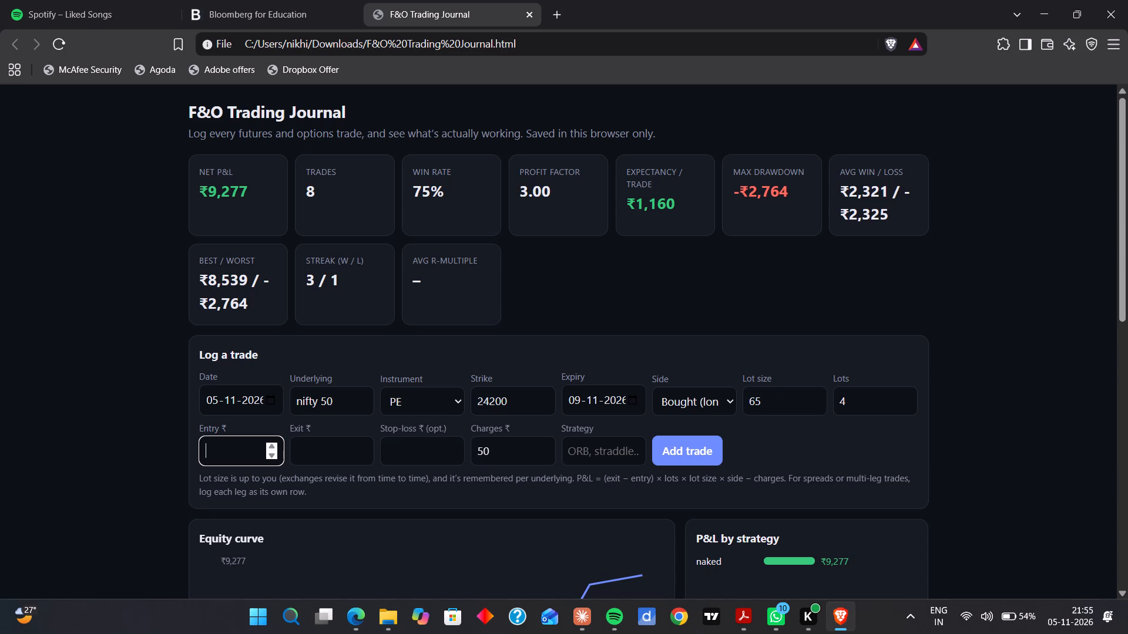
Set the instrument of the next nifty 50 trade to CE.
left_click(434, 409)
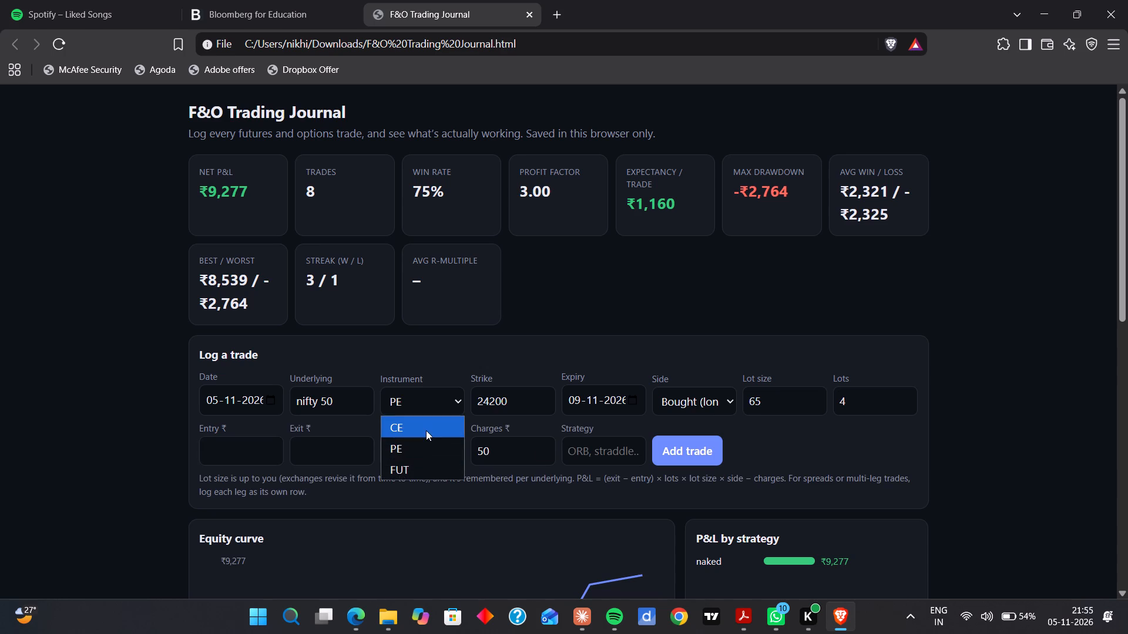
left_click(424, 434)
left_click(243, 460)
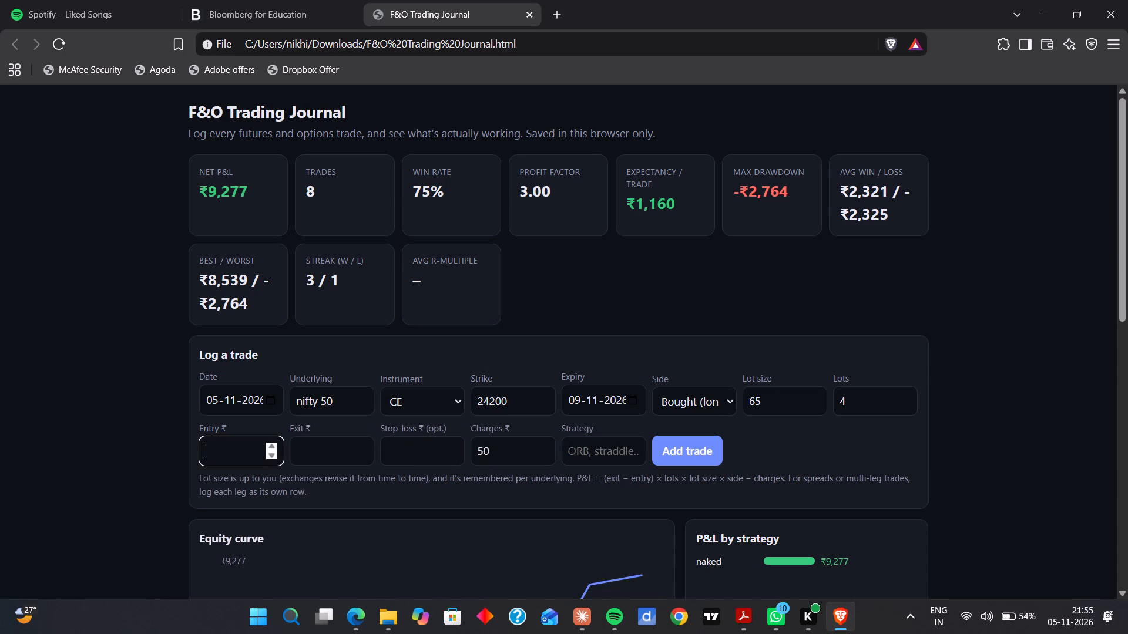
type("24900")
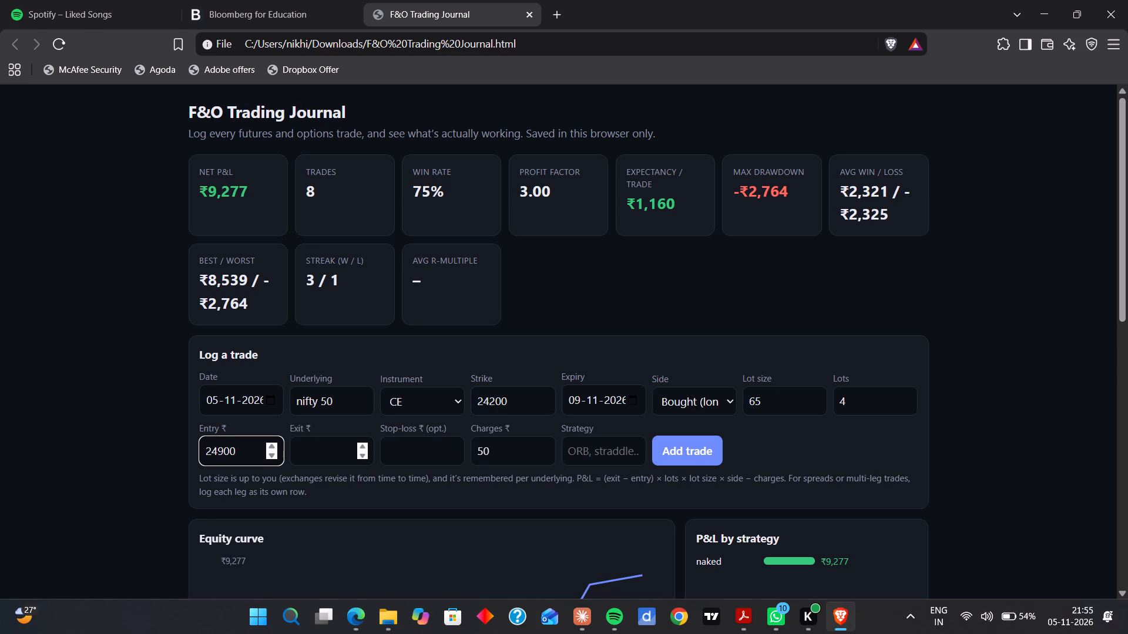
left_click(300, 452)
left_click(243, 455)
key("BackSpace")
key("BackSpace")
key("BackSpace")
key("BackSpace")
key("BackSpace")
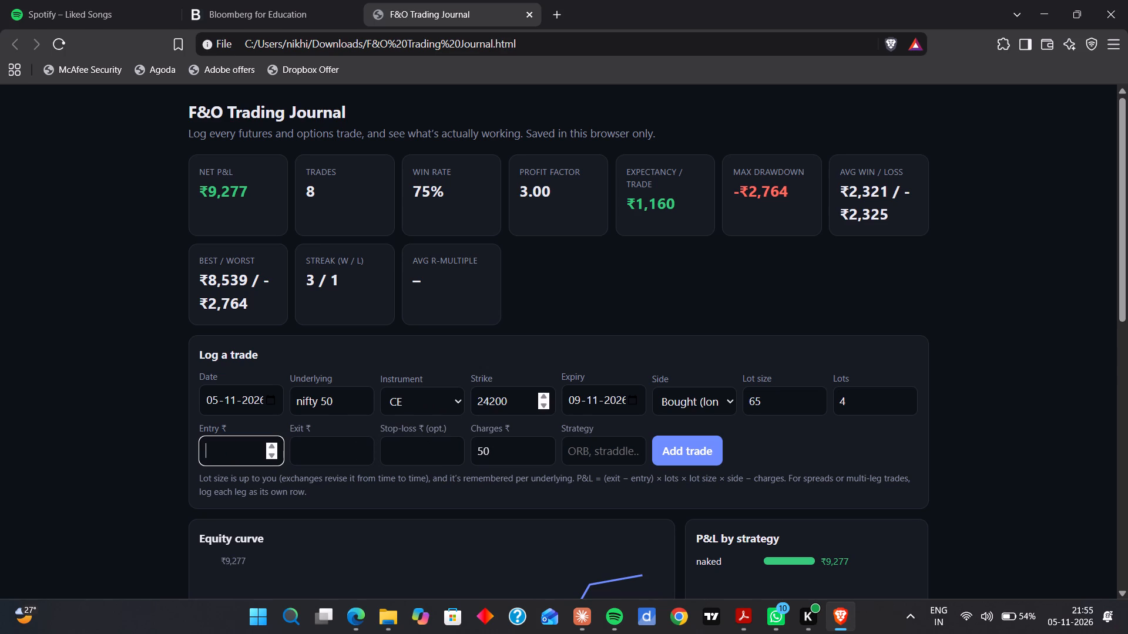
Set the nifty 50 CE trade's strike to 24900 and its lots to 3.
left_click(493, 403)
key("BackSpace")
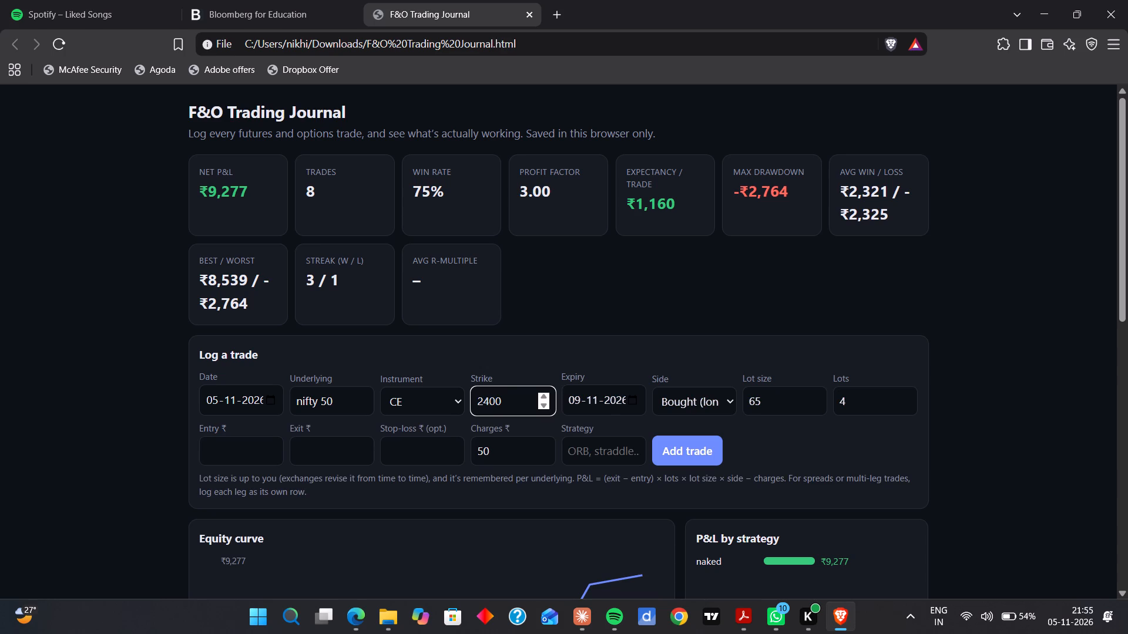
key("9")
left_click(877, 407)
key("BackSpace")
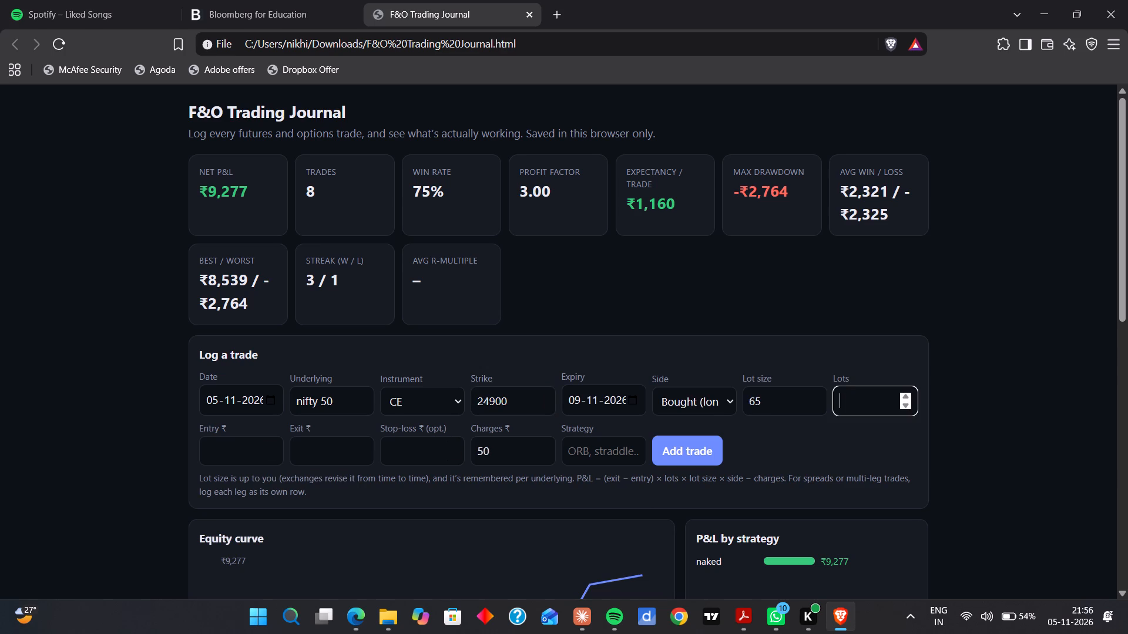
key("3")
Complete the nifty 50 24900 CE trade with entry price 54.7, exit price 44.6 and strategy naked, and add it to the journal.
left_click(247, 451)
type("54.")
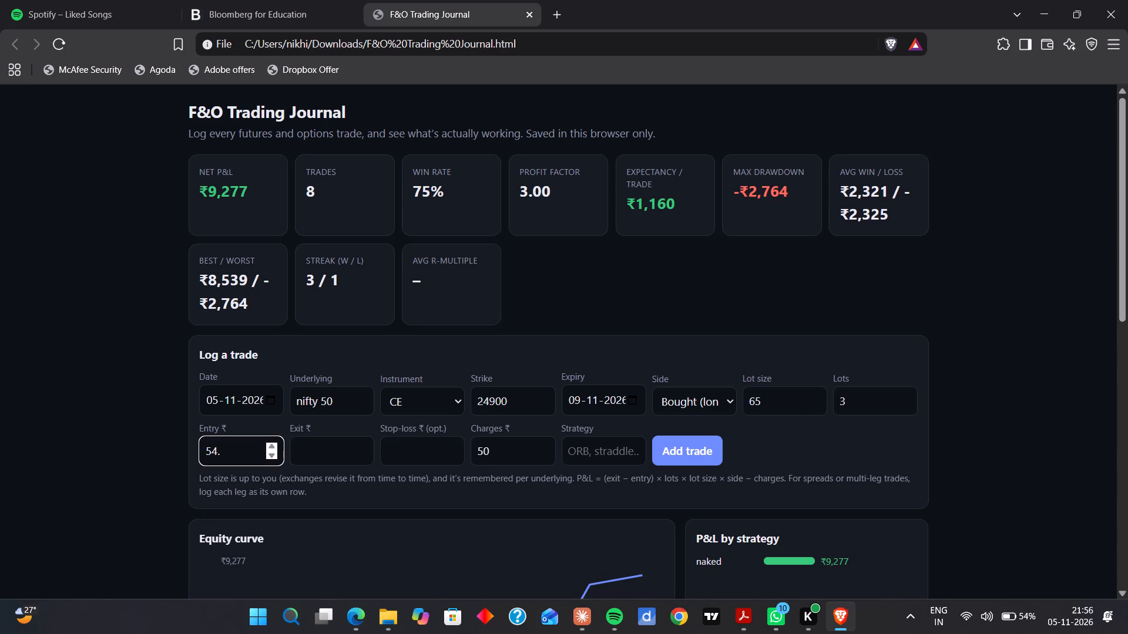
key("7")
left_click(300, 449)
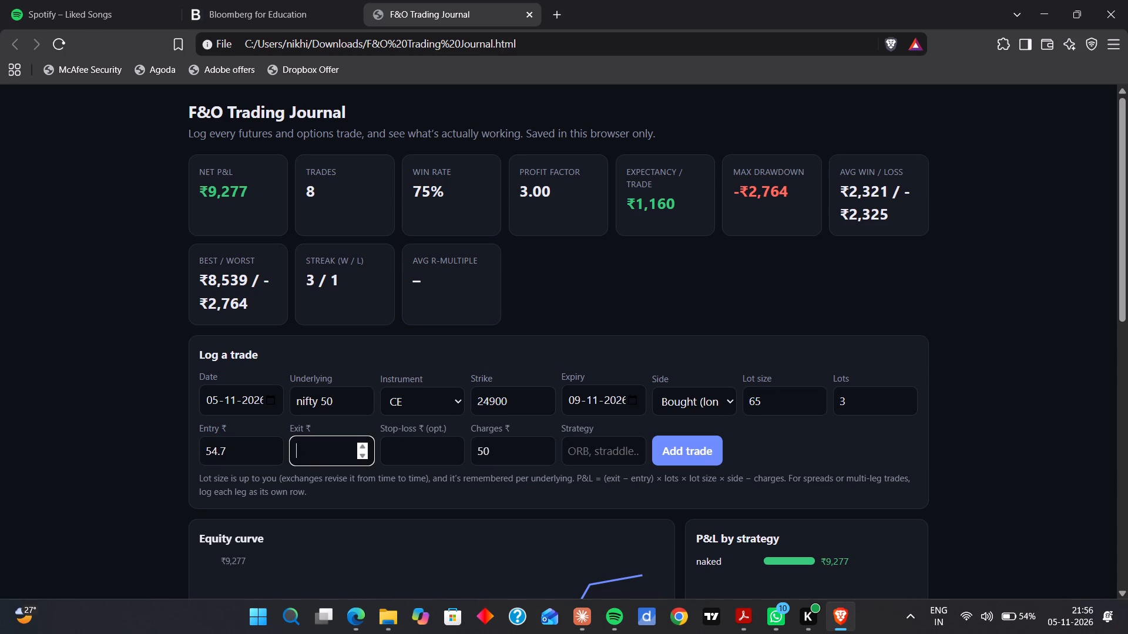
type("44.6")
left_click(623, 450)
type("naked")
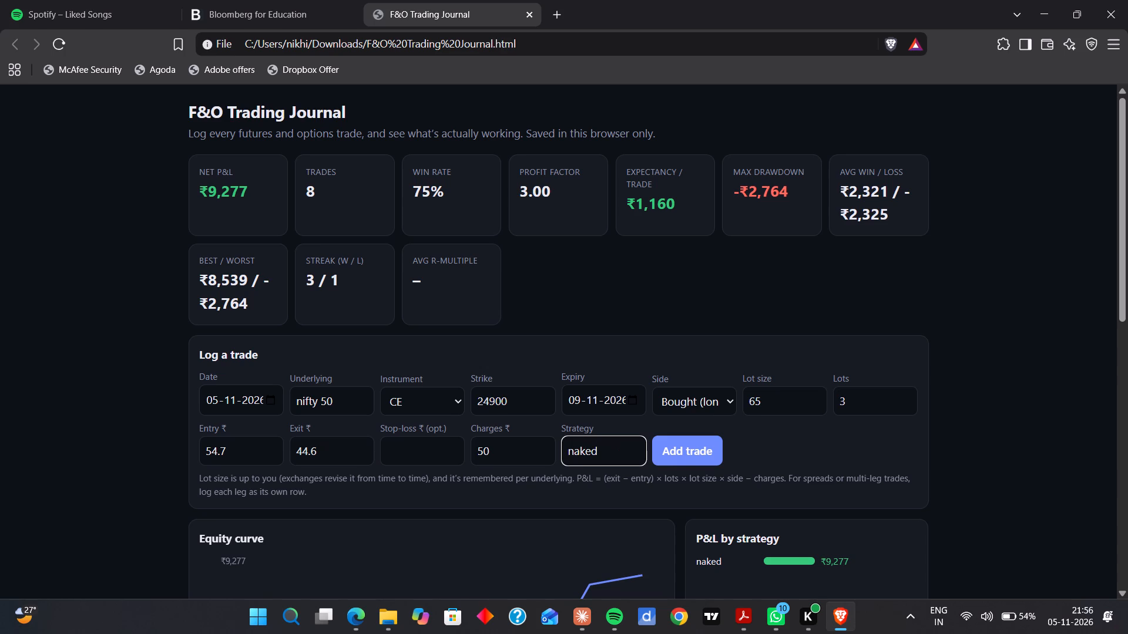
left_click(706, 444)
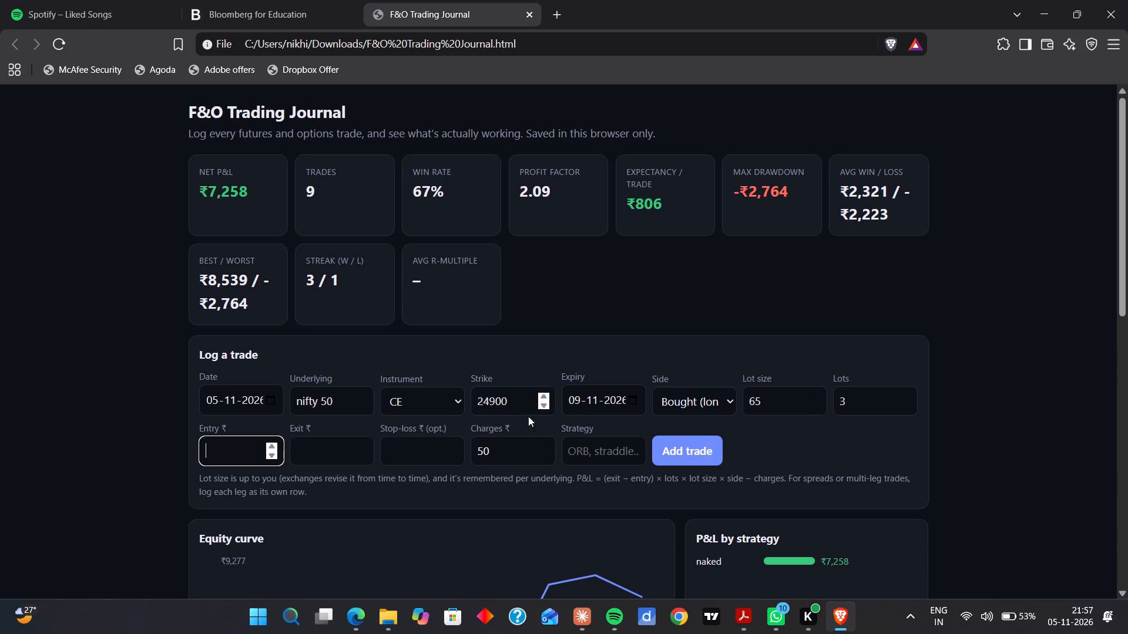
Set up the next nifty 50 trade with strike 24400, instrument PE and 1 lot.
left_click(496, 407)
key("BackSpace")
key("4")
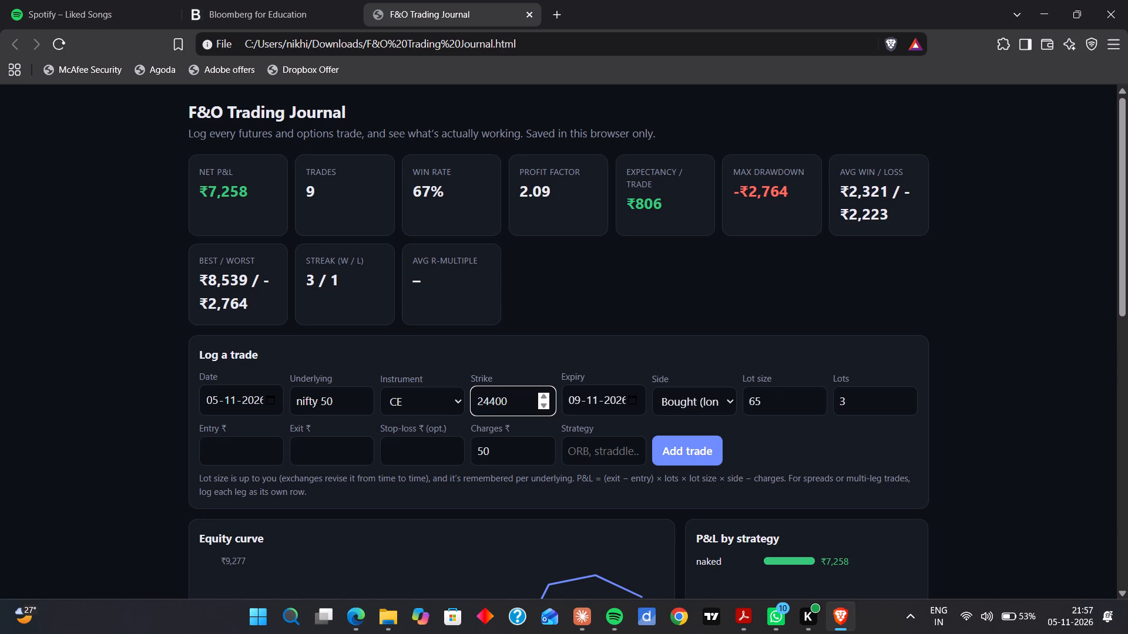
left_click(411, 404)
left_click(399, 444)
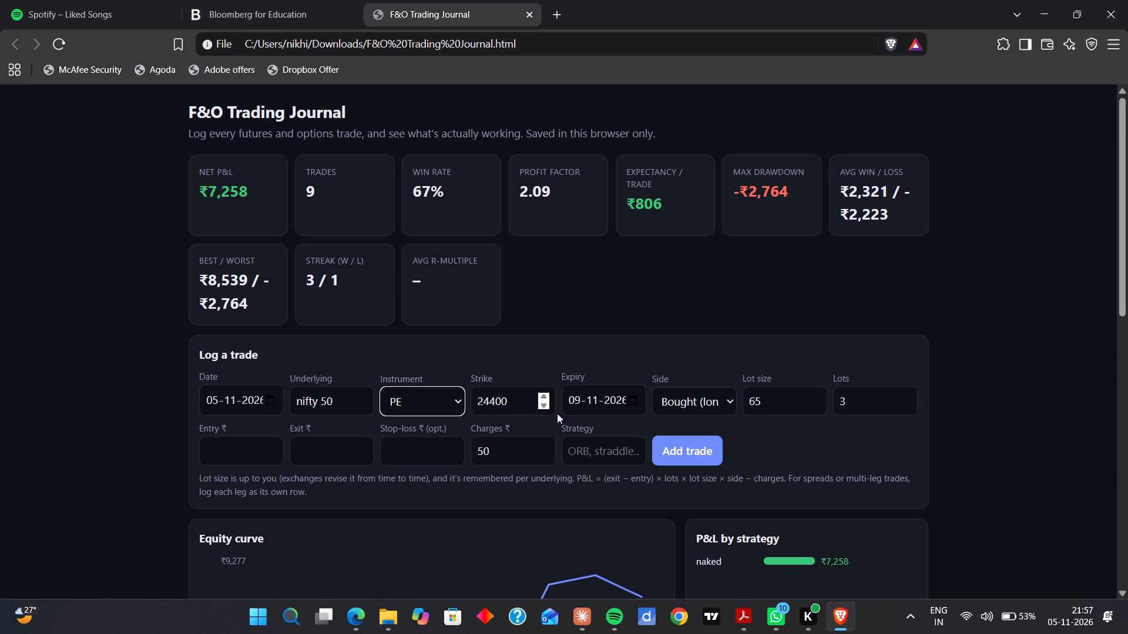
left_click(844, 407)
key("BackSpace")
key("1")
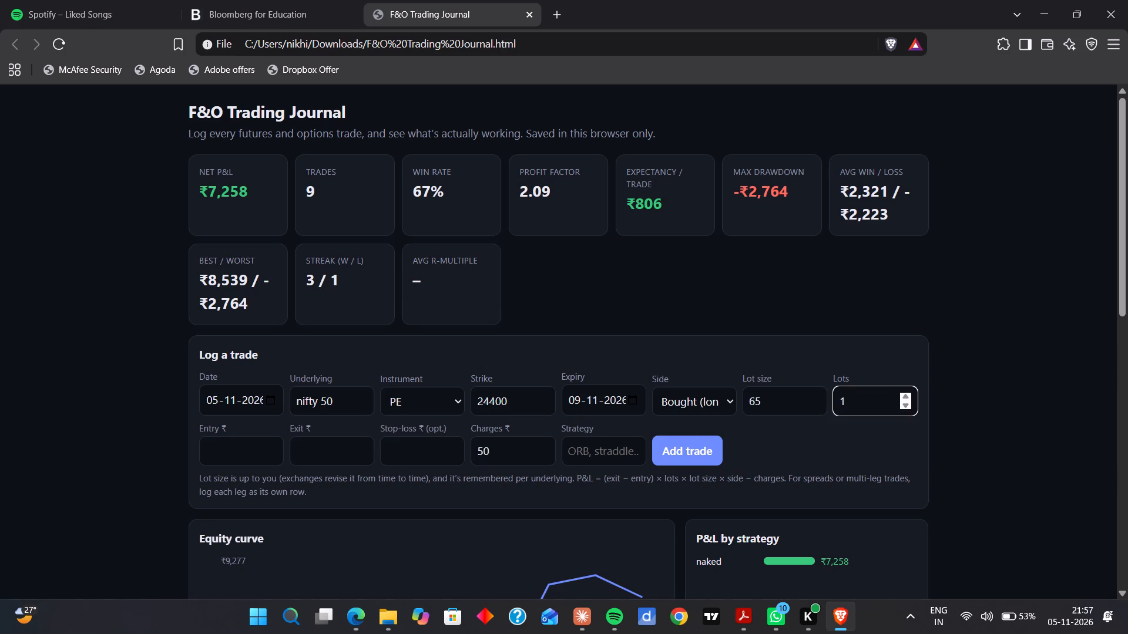
Complete the nifty 50 24400 PE trade with entry price 169.1, exit price 166.05 and strategy naked, and add it to the journal.
left_click(236, 451)
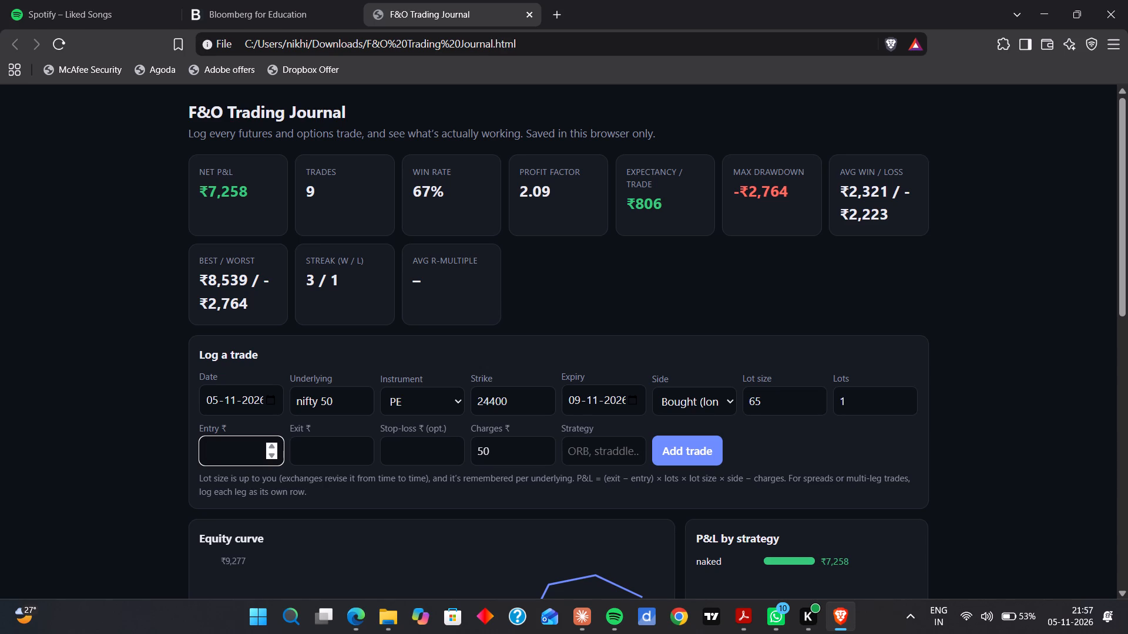
type("169.1")
left_click(316, 460)
key("1")
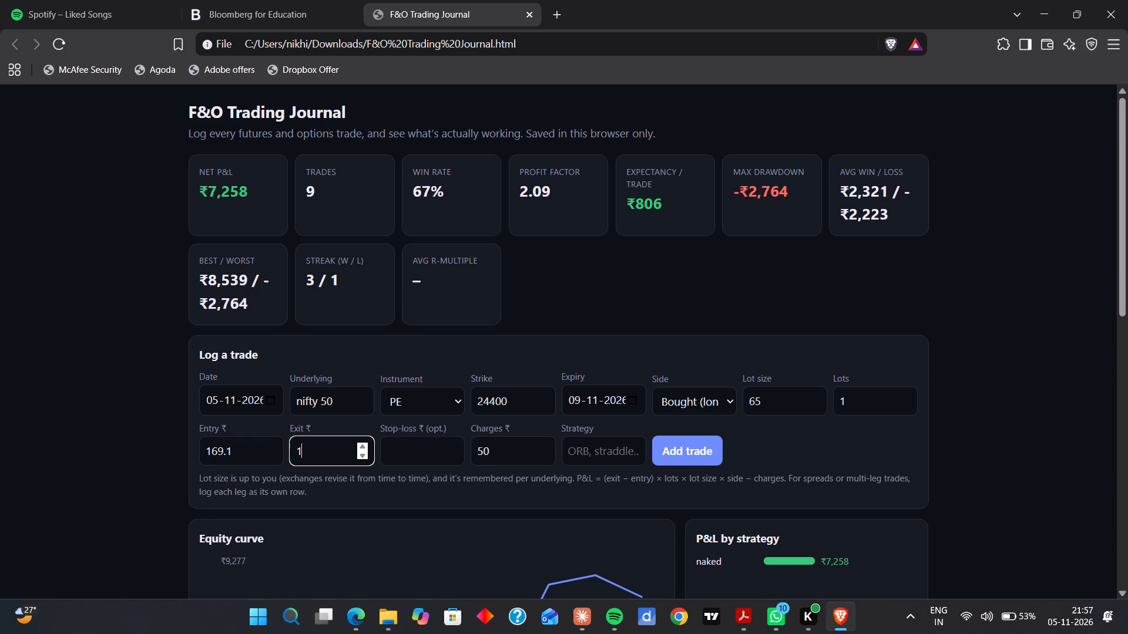
type("66.05")
left_click(591, 460)
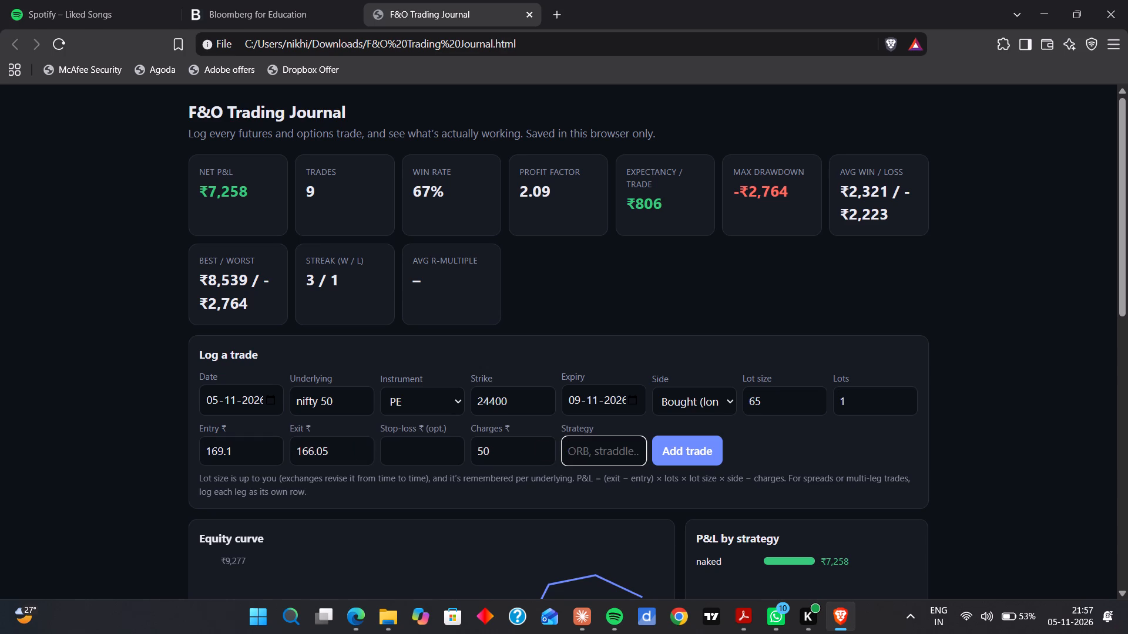
type("naked")
left_click(674, 440)
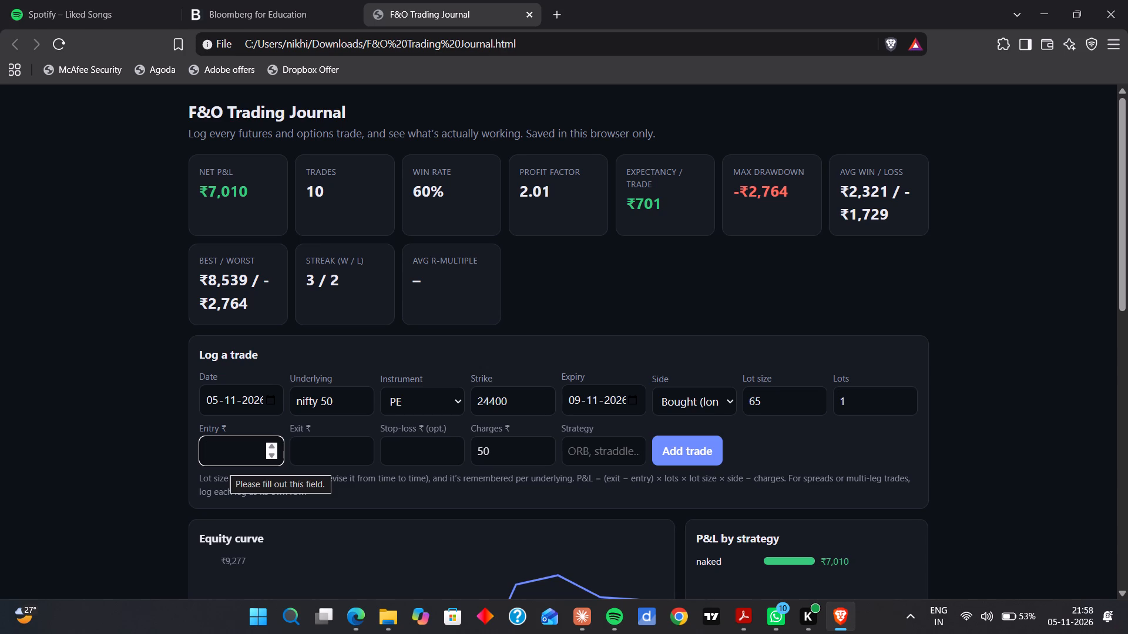
Set the next nifty 50 trade's instrument to CE and clear its strike value.
left_click(410, 394)
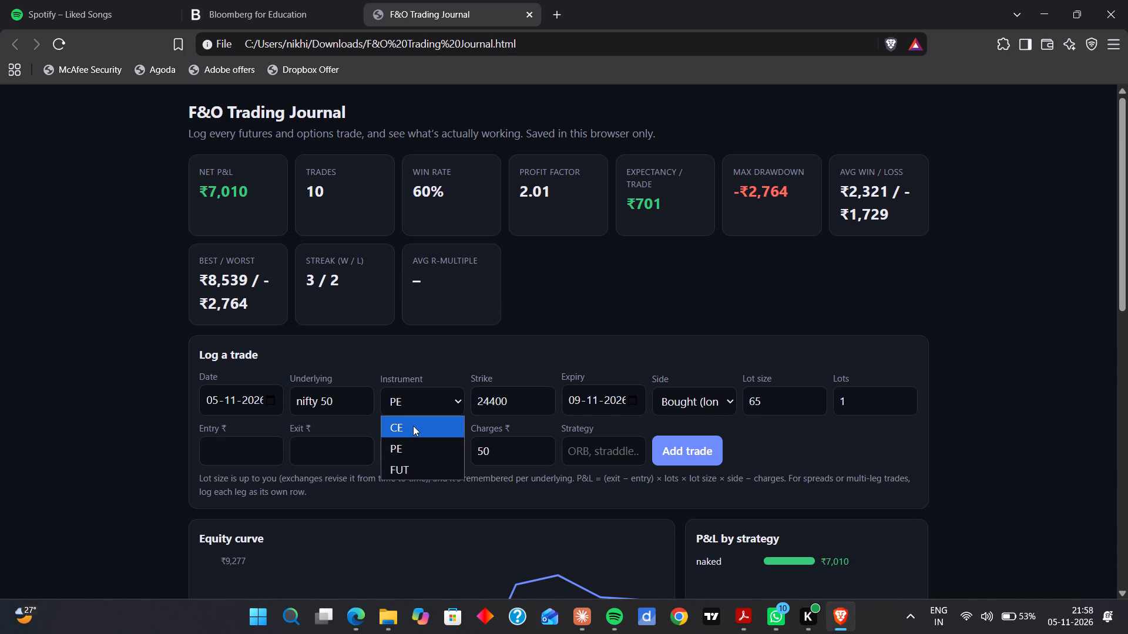
left_click(412, 427)
left_click(511, 402)
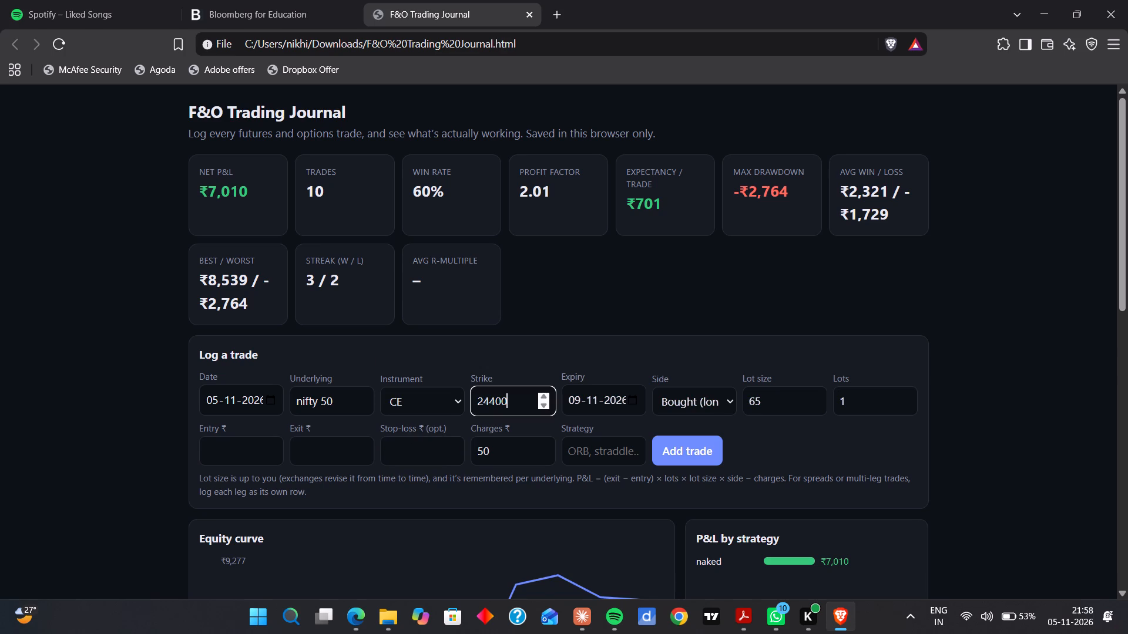
key("BackSpace")
key("BackSpace")
key("BackSpace")
key("7")
key("BackSpace")
key("BackSpace")
key("BackSpace")
Review the journal's summary statistics, equity curve, P&L breakdowns and the full list of logged trades.
scroll(34, 457, "down", 1)
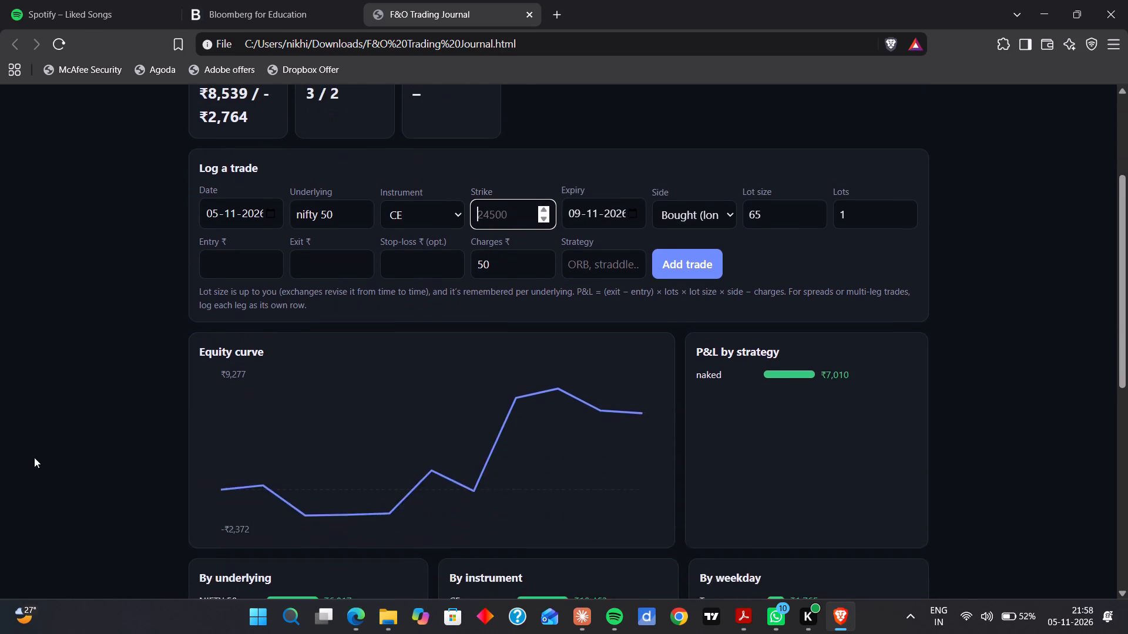
scroll(34, 457, "down", 1)
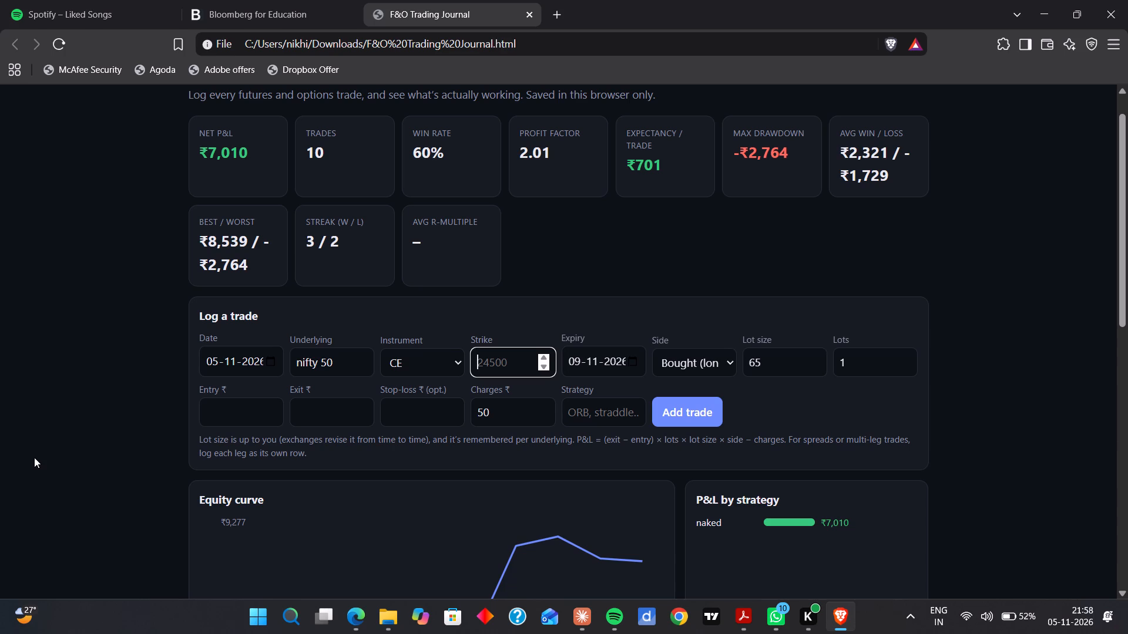
scroll(9, 387, "up", 1)
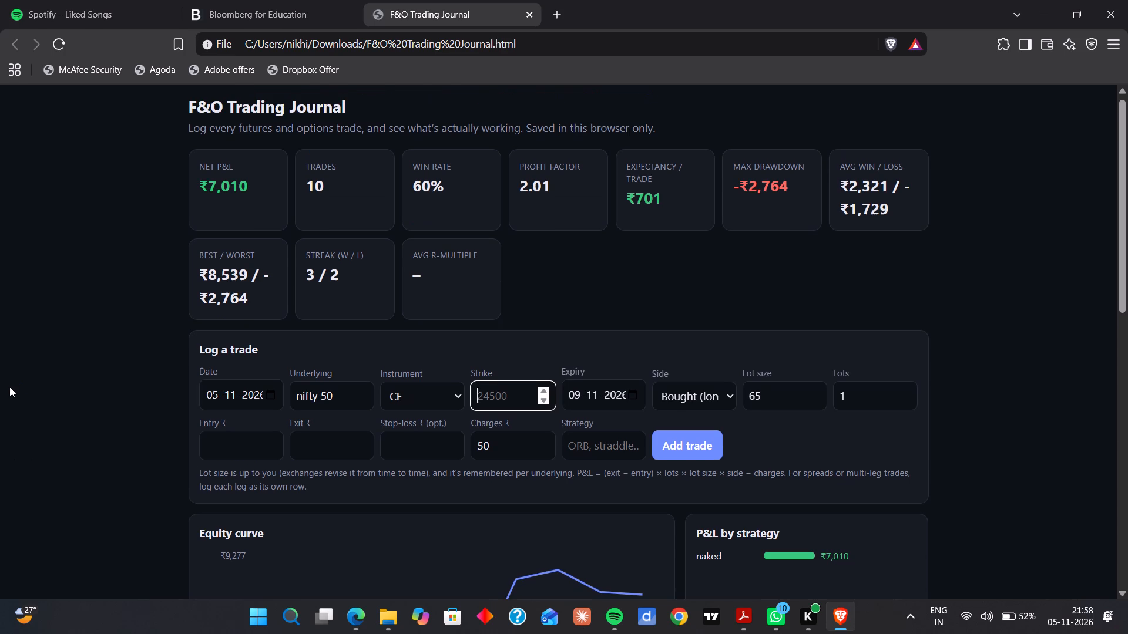
scroll(9, 387, "up", 2)
scroll(9, 387, "down", 6)
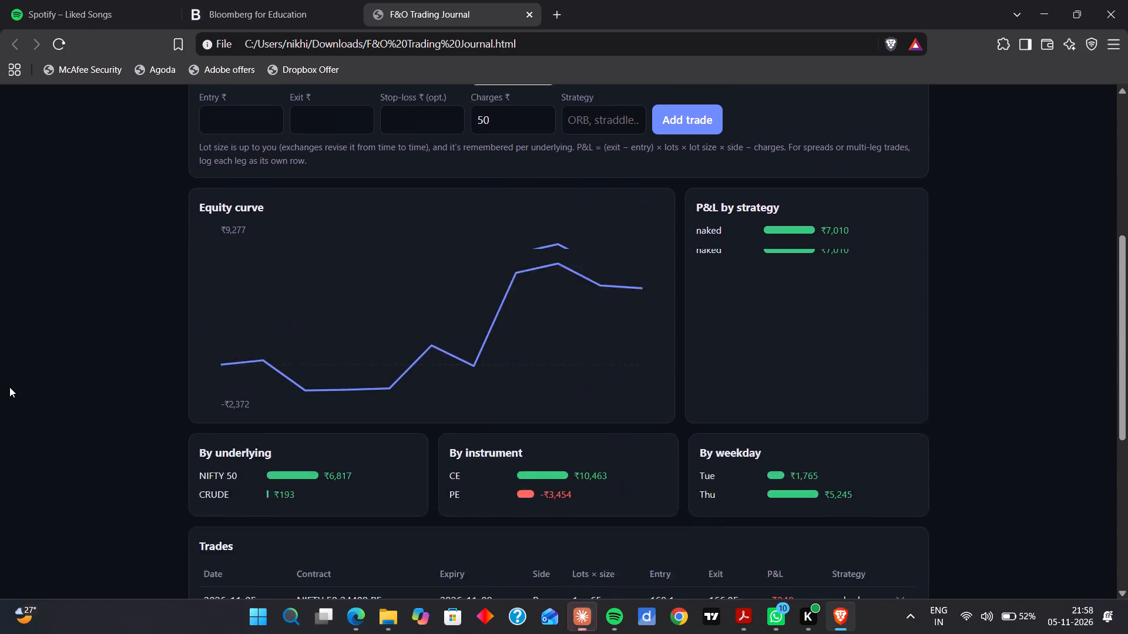
scroll(9, 387, "down", 1)
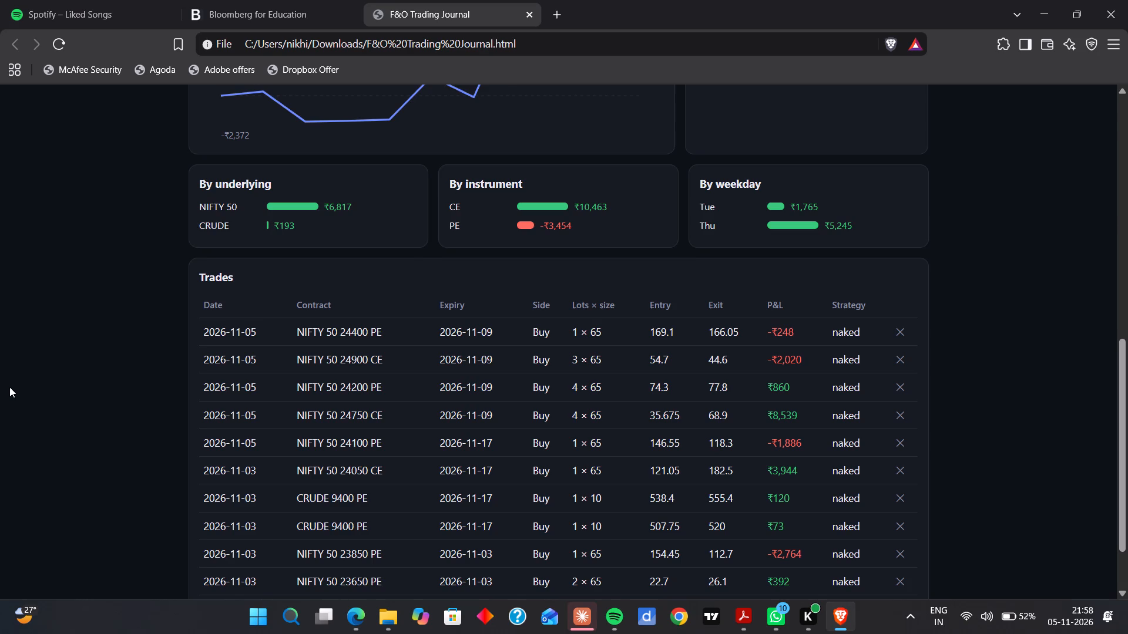
scroll(9, 387, "down", 1)
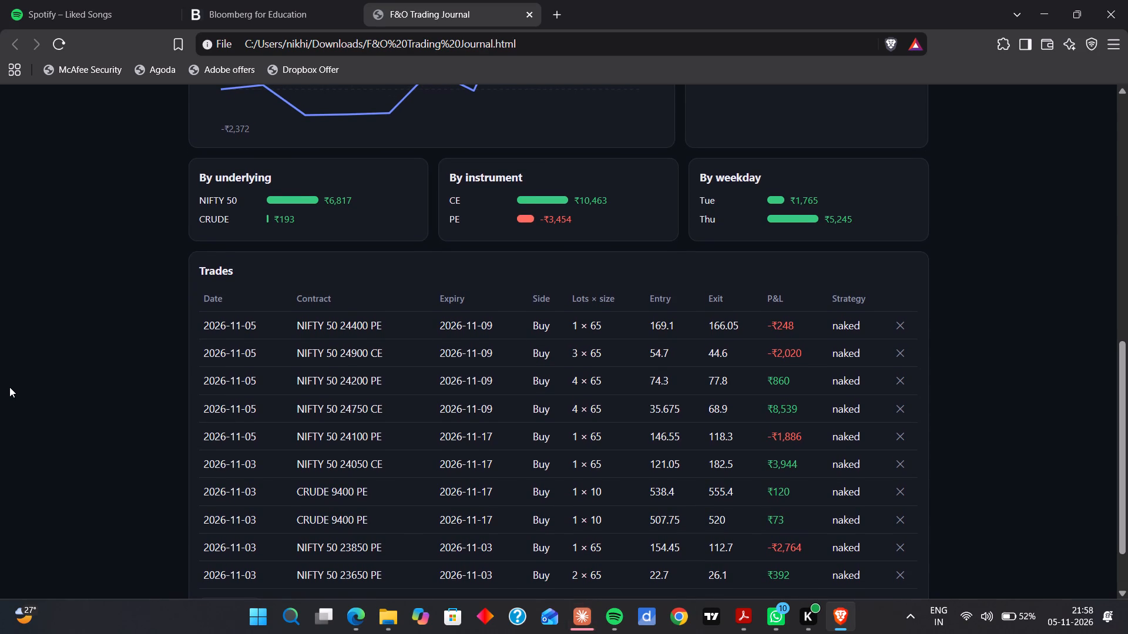
scroll(9, 387, "down", 2)
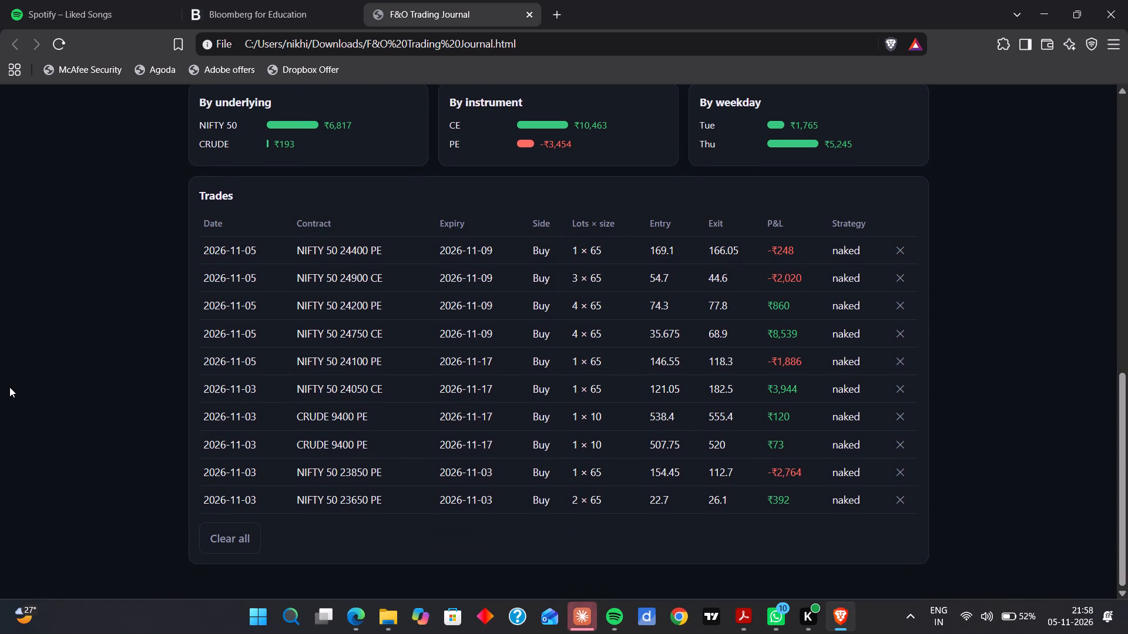
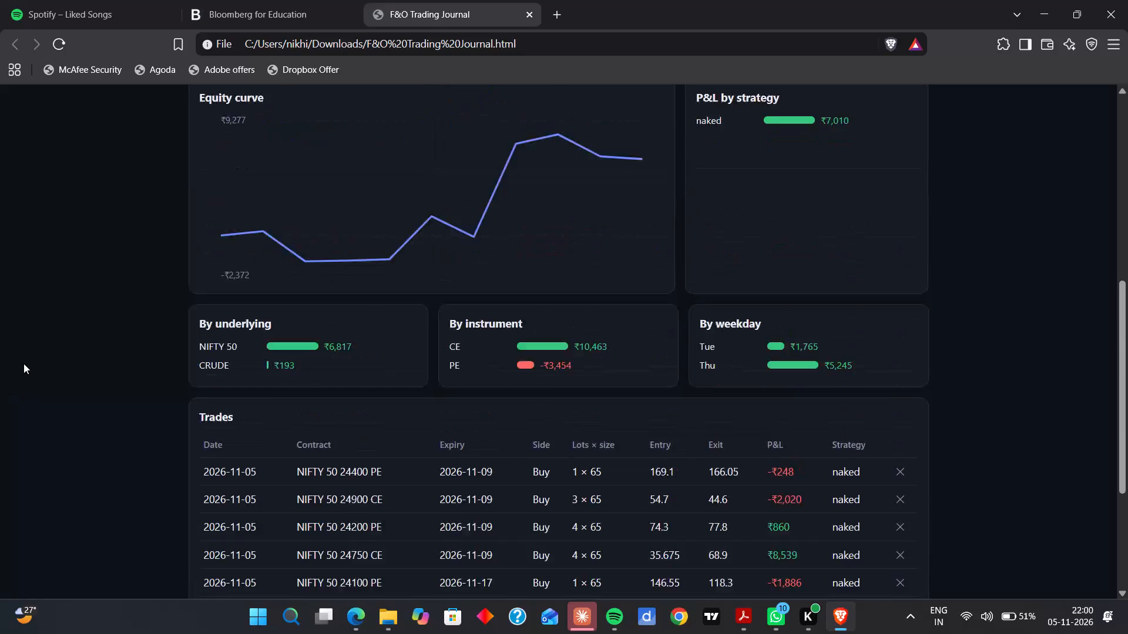
Close the F&O Trading Journal and Bloomberg for Education pages, leaving the Spotify page open.
scroll(23, 363, "up", 1)
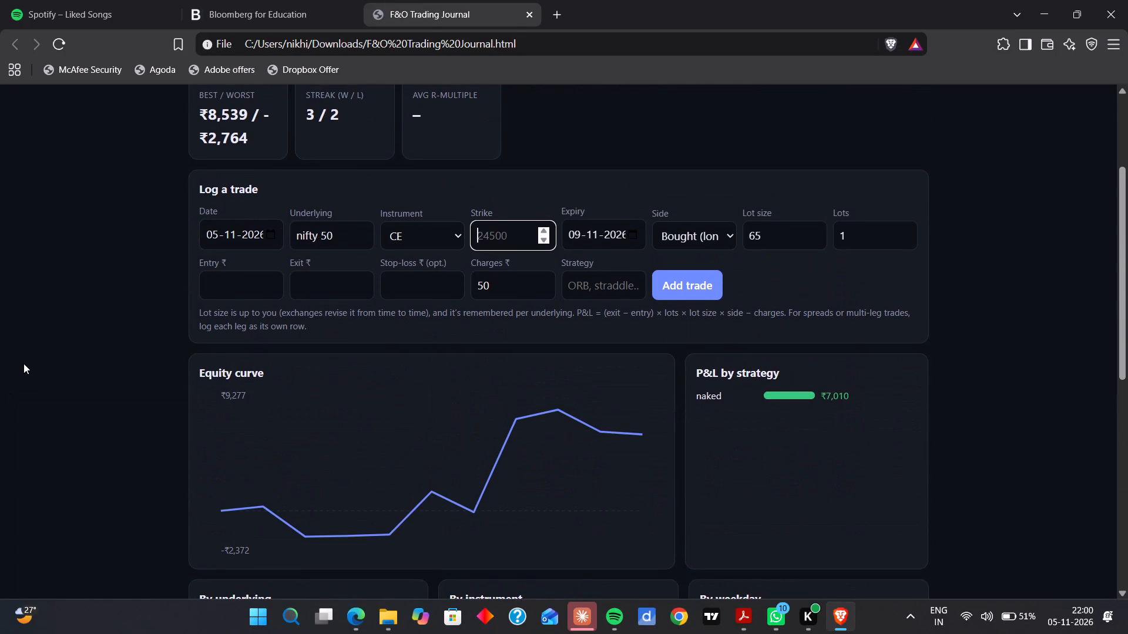
scroll(603, 119, "up", 2)
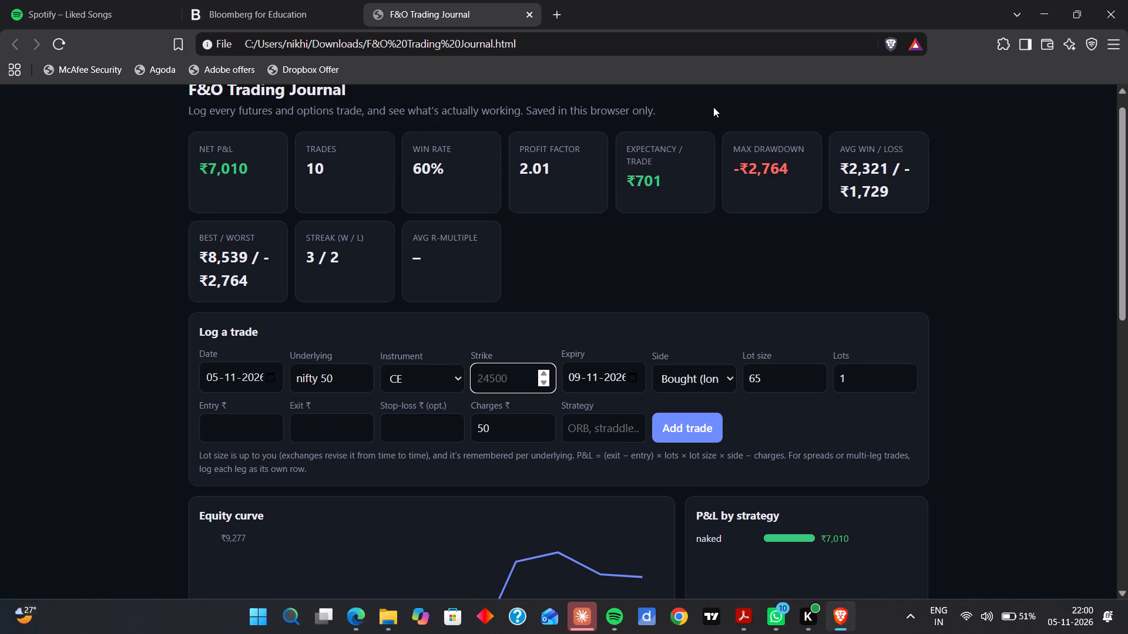
left_click(527, 15)
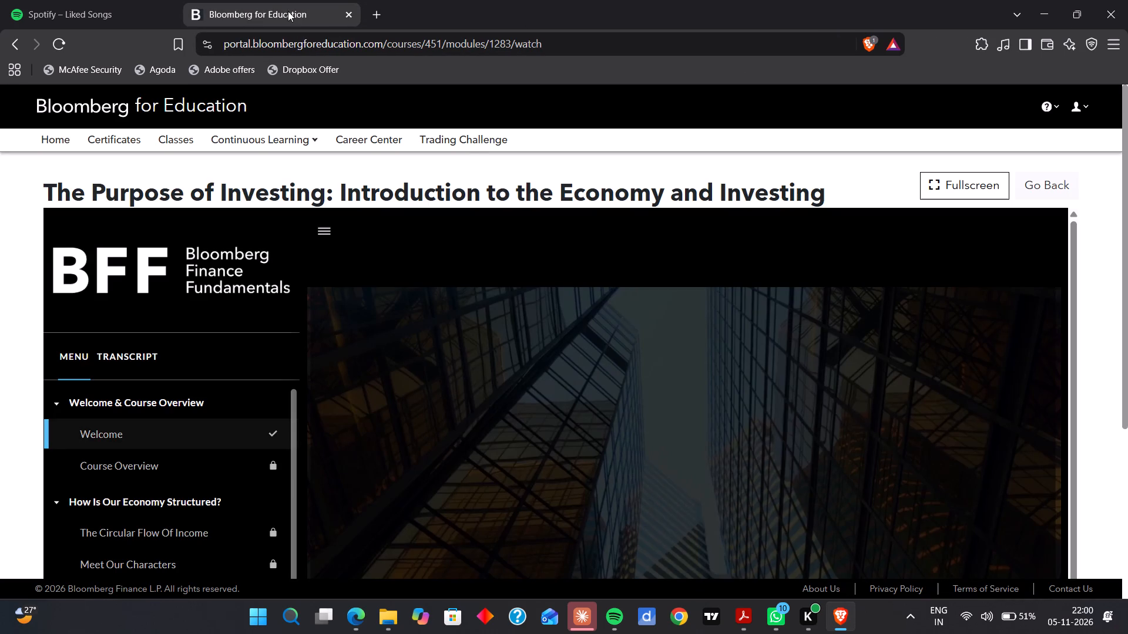
left_click(344, 18)
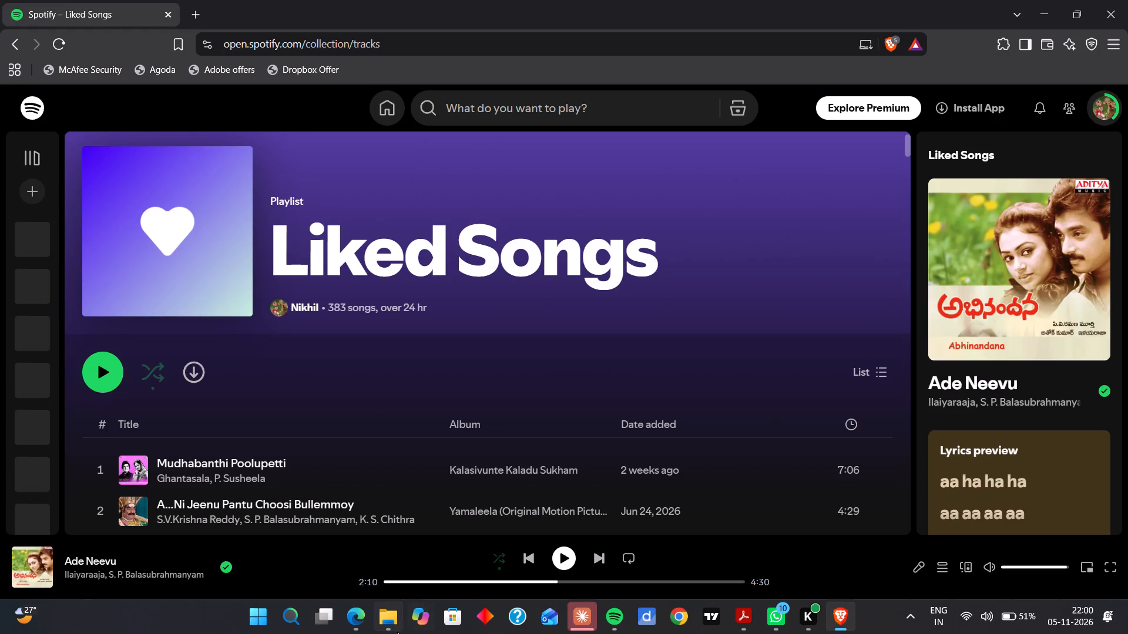
Reopen F&O Trading Journal.html from File Explorer's recent files to check that its trades are saved, closing it and minimizing the browser when done.
left_click(396, 630)
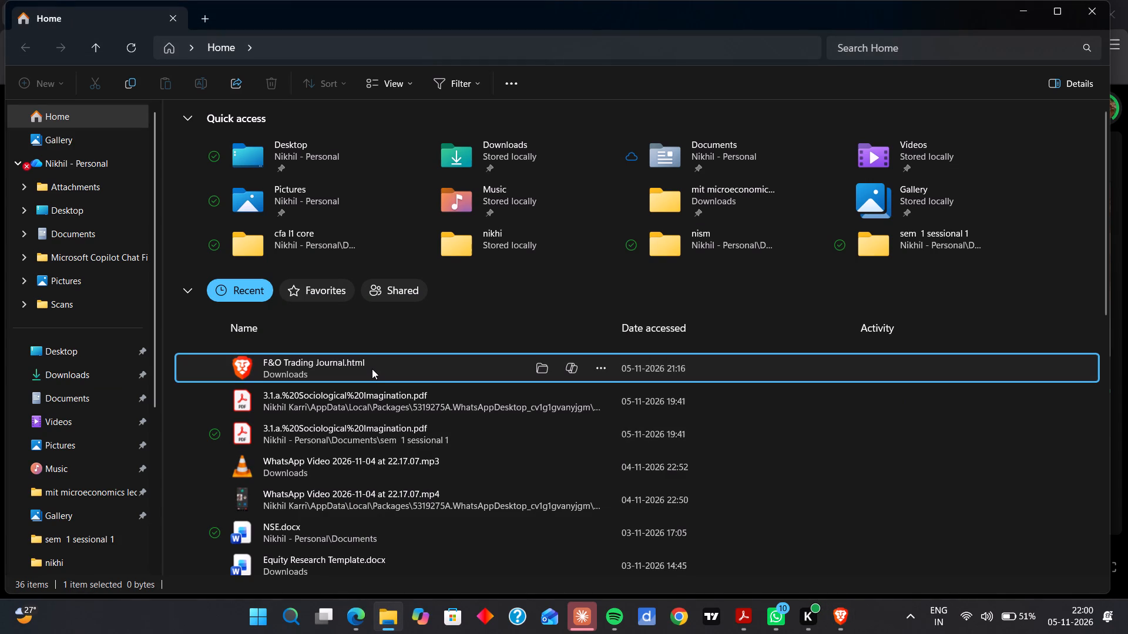
double_click(372, 369)
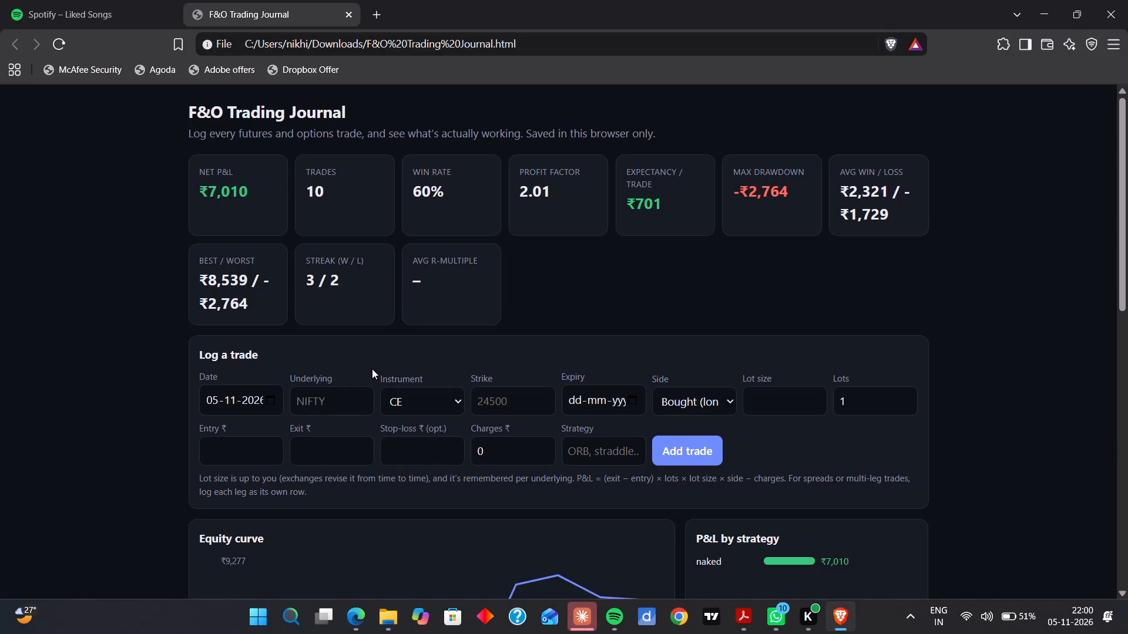
left_click(350, 11)
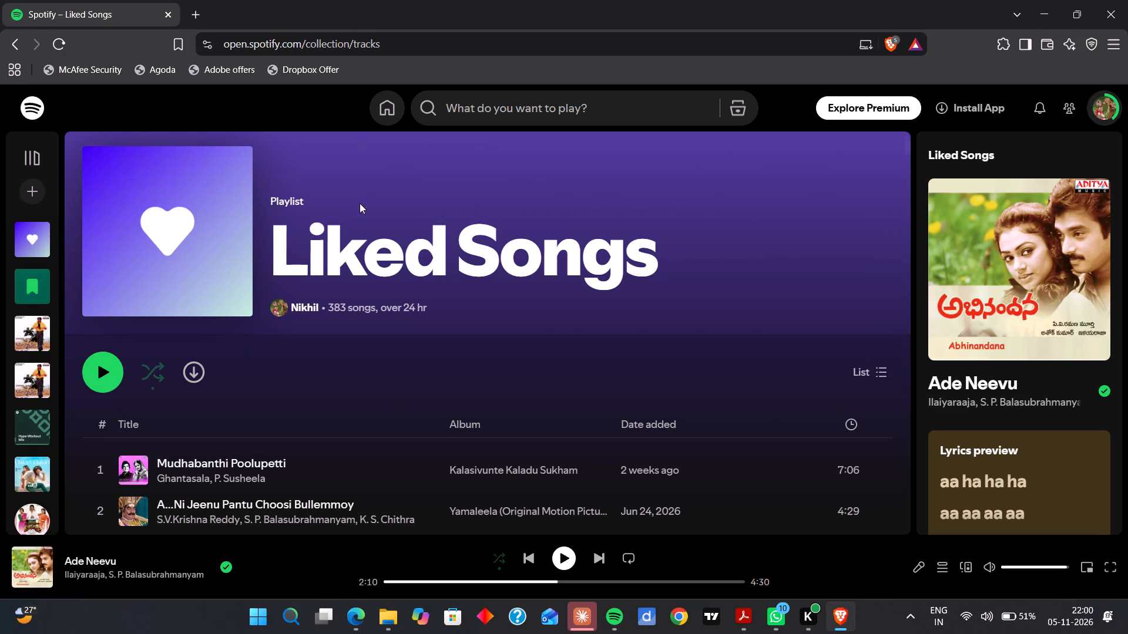
left_click(1059, 6)
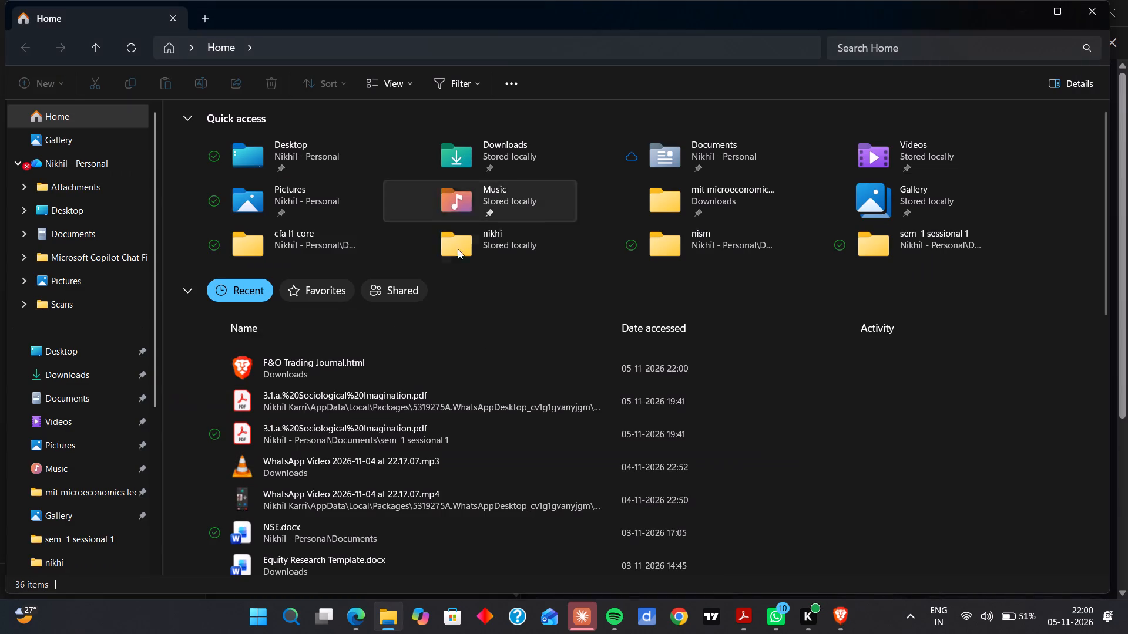
Create a shortcut to the recent file F&O Trading Journal.html in File Explorer and minimize the window.
right_click(359, 376)
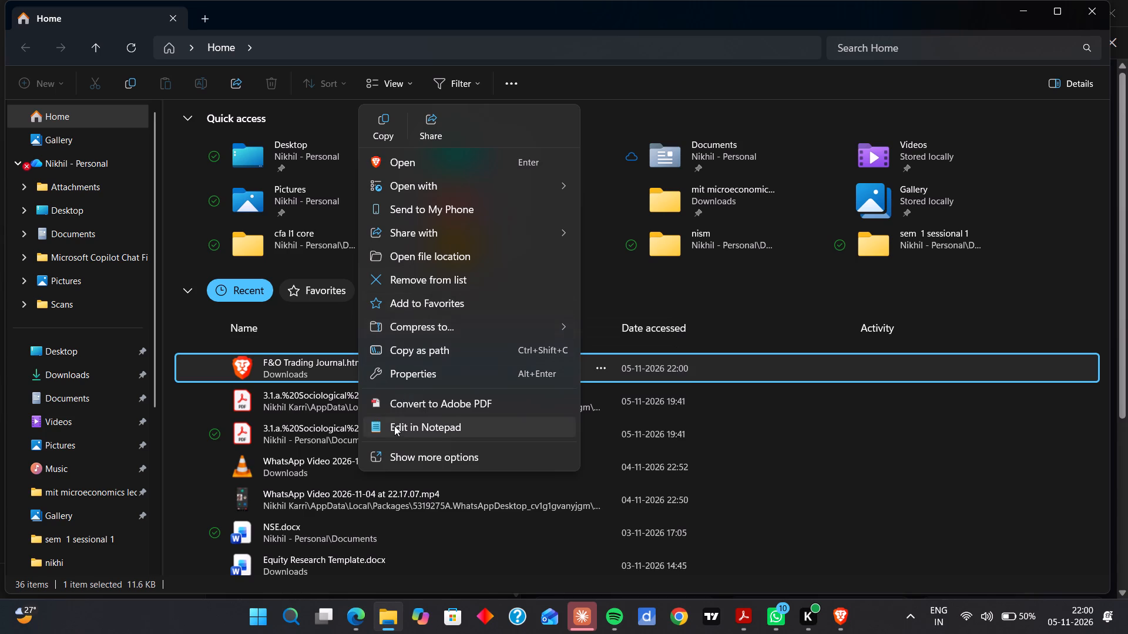
left_click(393, 445)
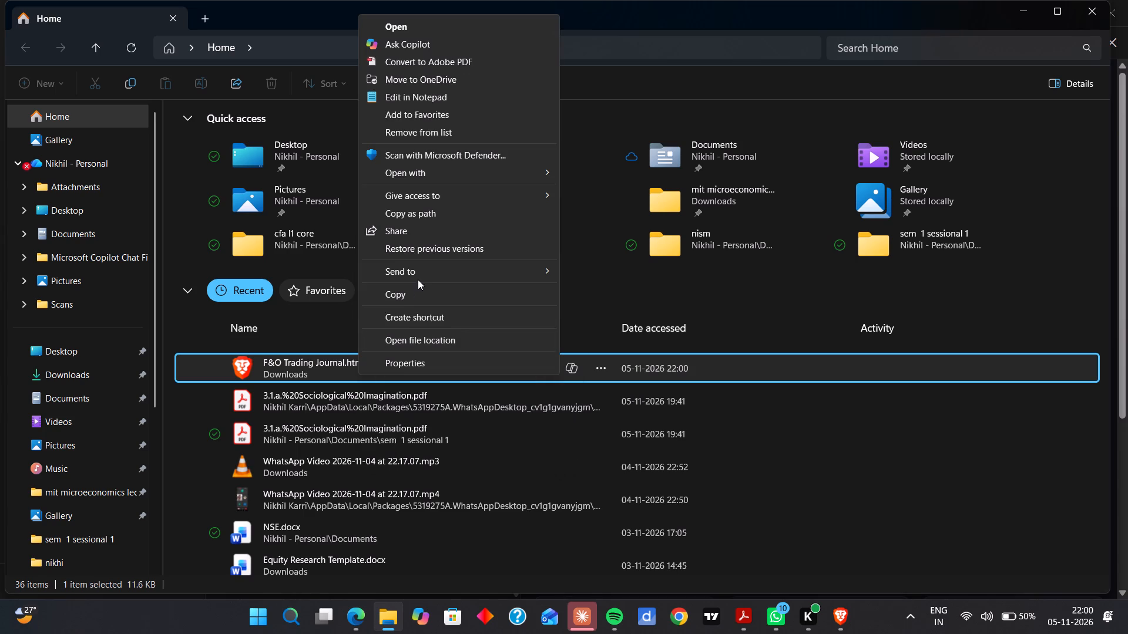
left_click(452, 315)
left_click(619, 302)
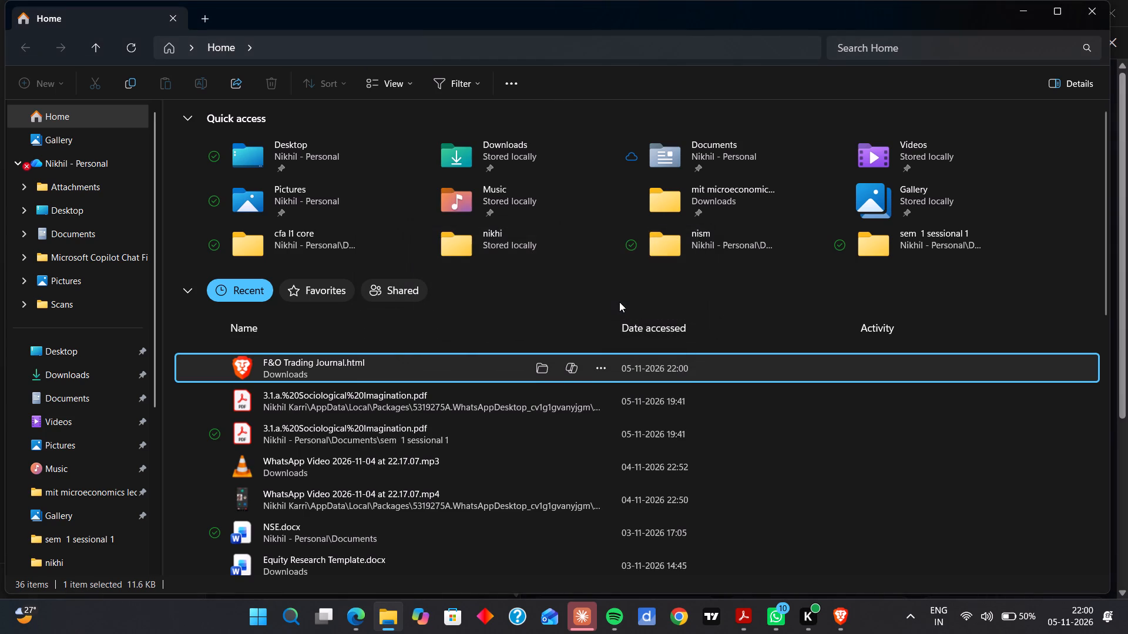
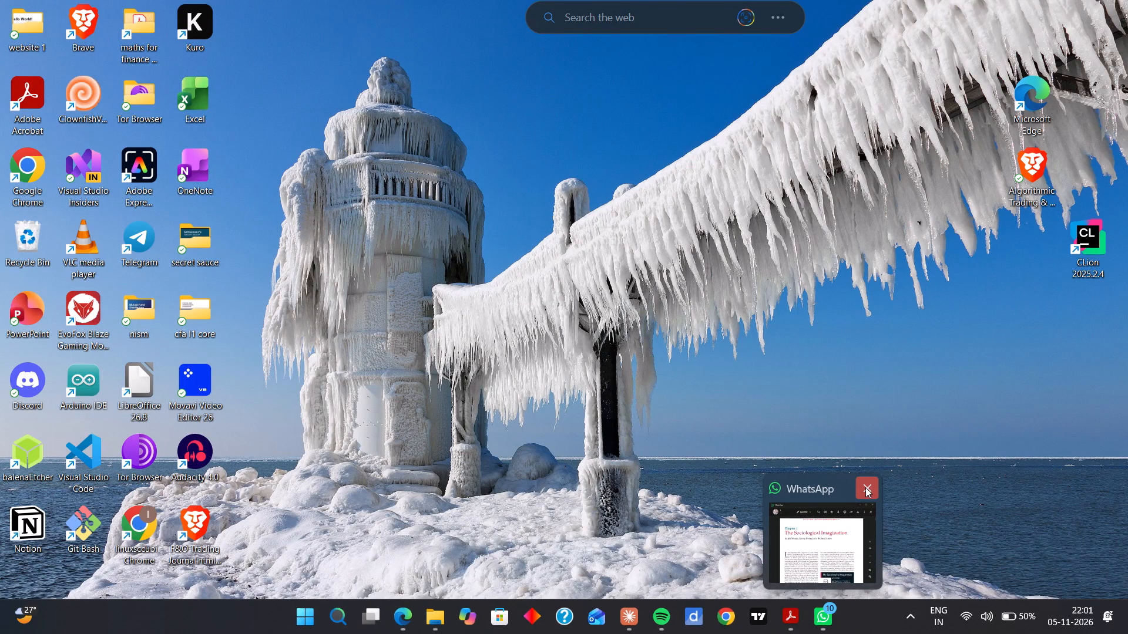
left_click(898, 493)
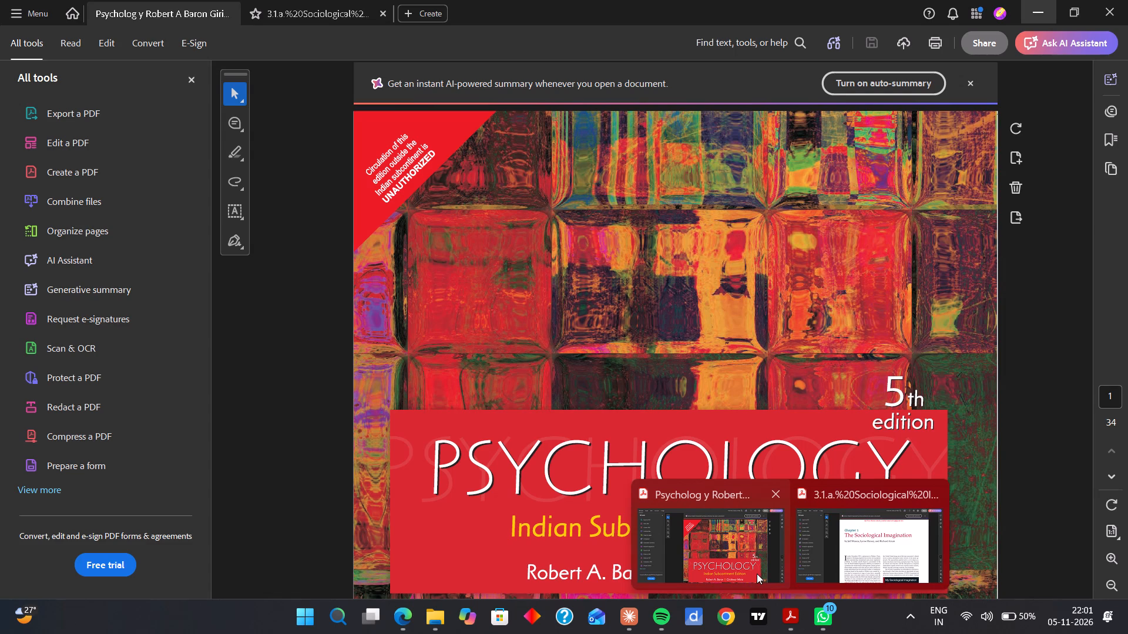
Look through the opening of Chapter 1 in the open Psychology PDF in Adobe Acrobat, and minimize the window when done.
left_click(757, 574)
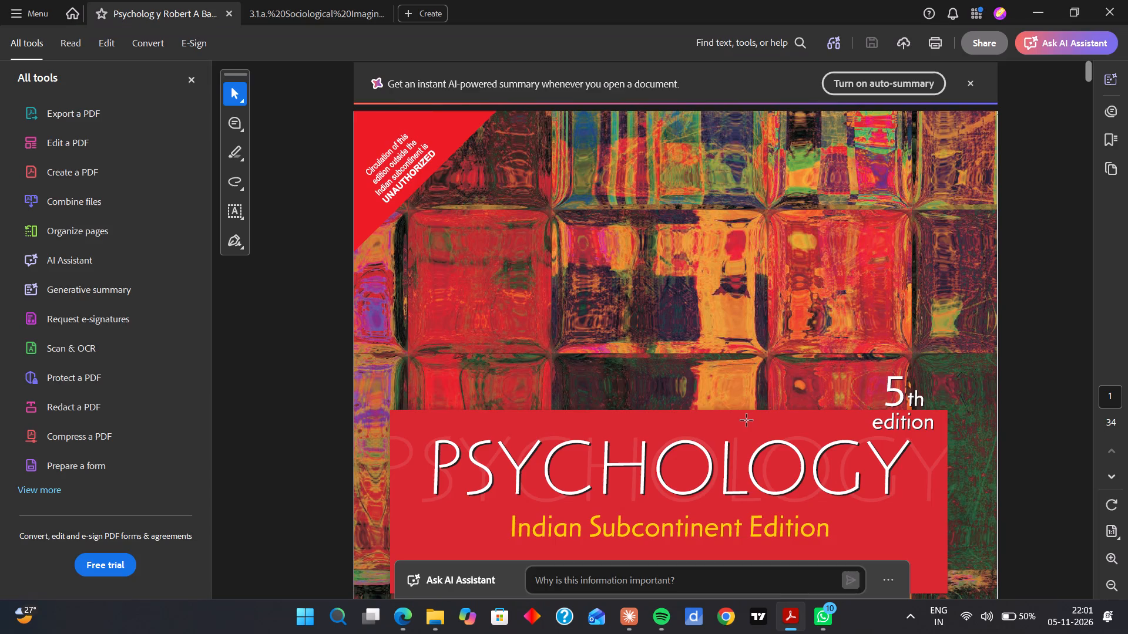
scroll(747, 414, "down", 8)
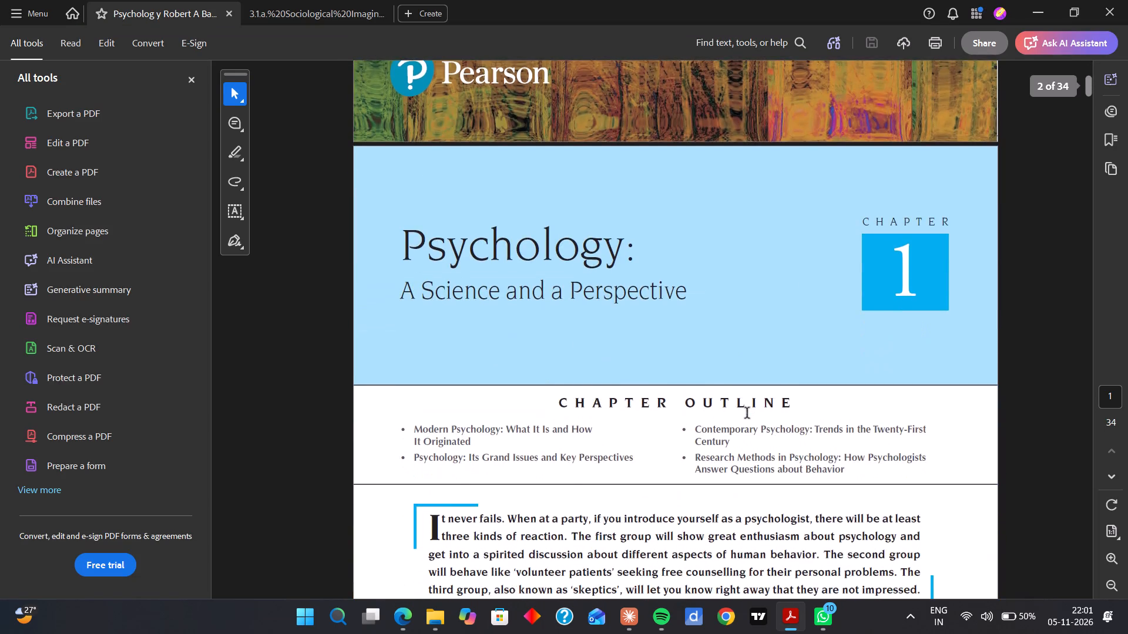
scroll(747, 414, "down", 3)
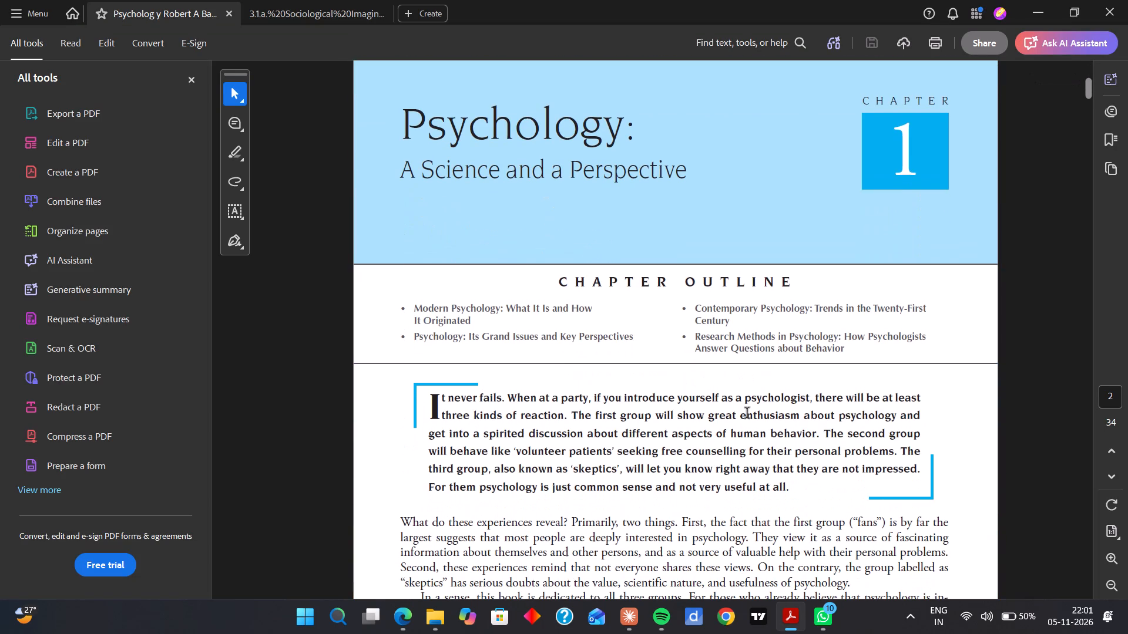
scroll(747, 414, "down", 4)
left_click(1043, 21)
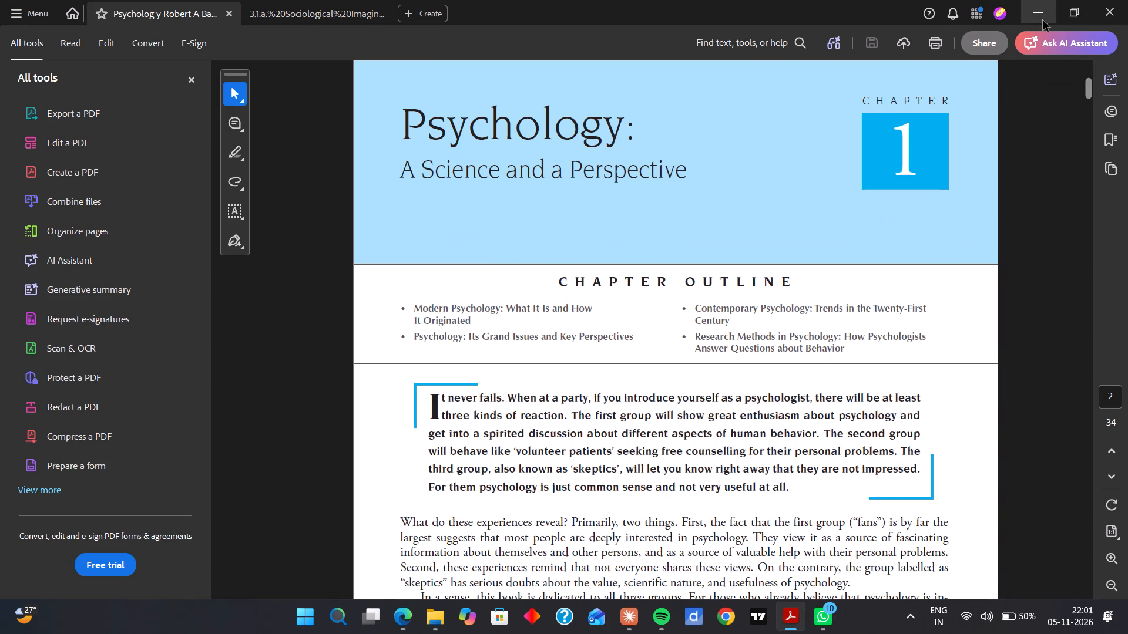
Test the F&O Trading Journal desktop shortcut by opening it and checking the dashboard, closing all browser tabs when done.
double_click(208, 528)
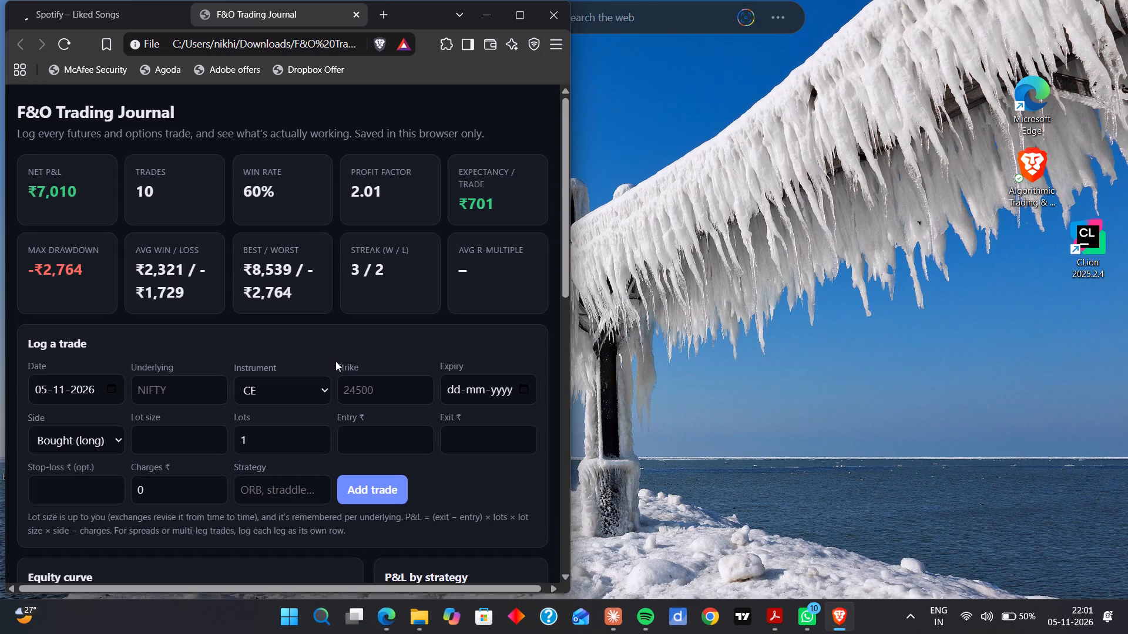
scroll(335, 361, "down", 1)
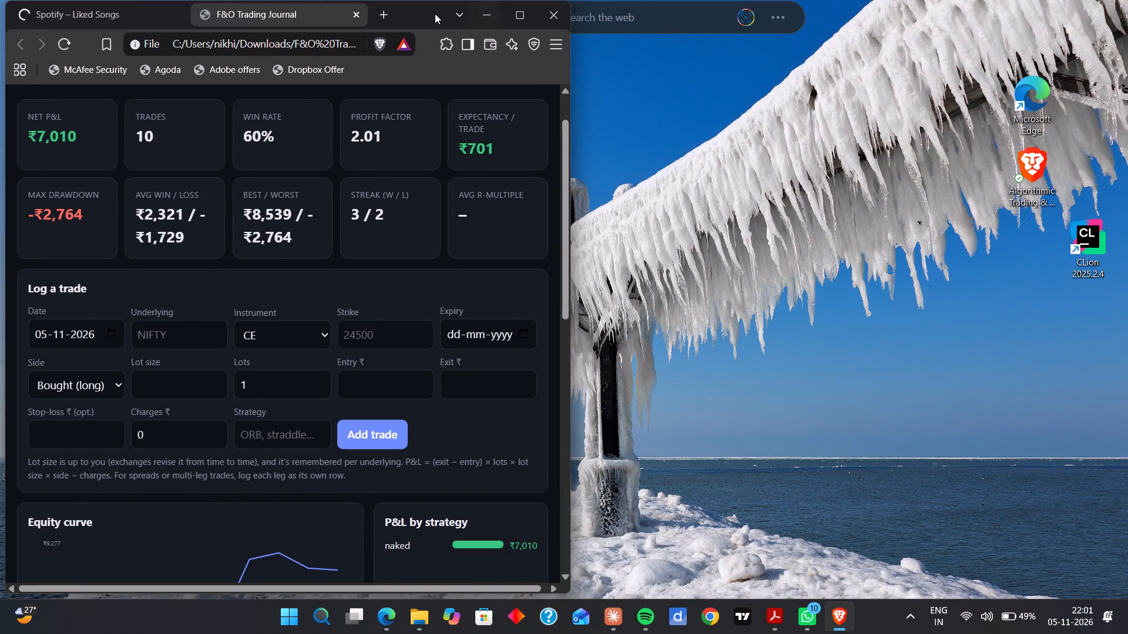
left_click(552, 4)
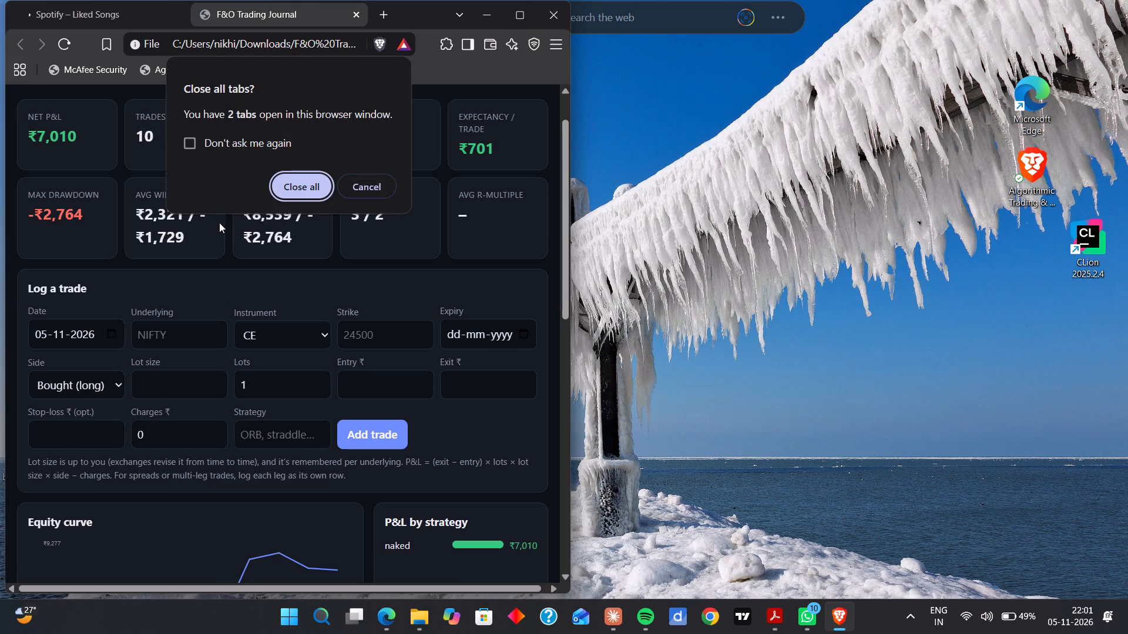
left_click(303, 178)
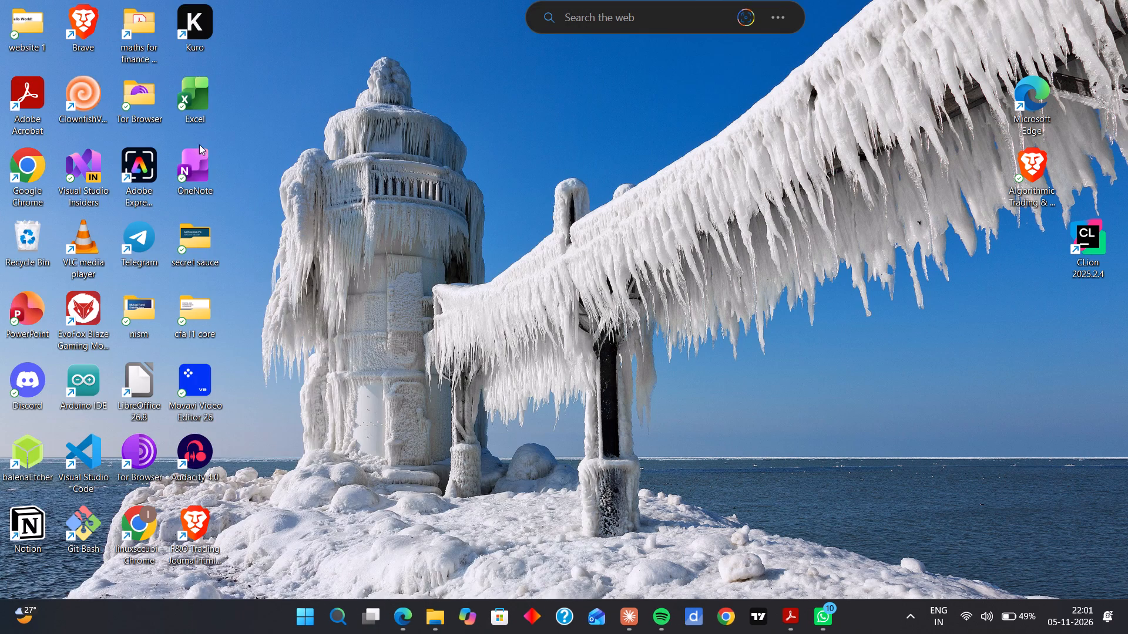
Launch Kuro from its desktop shortcut.
double_click(204, 23)
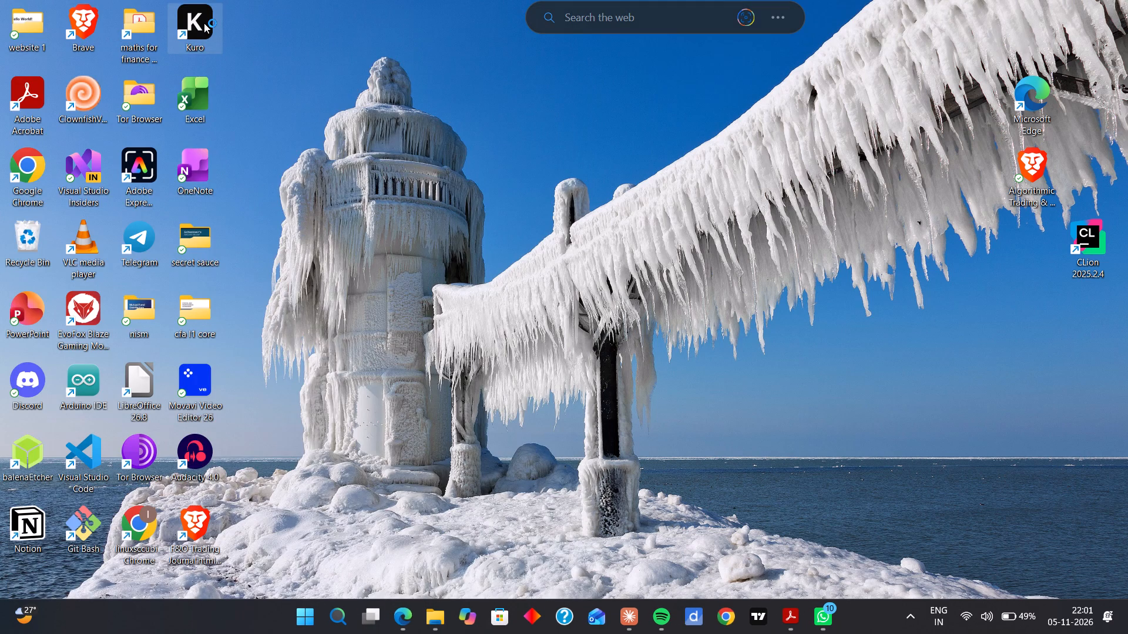